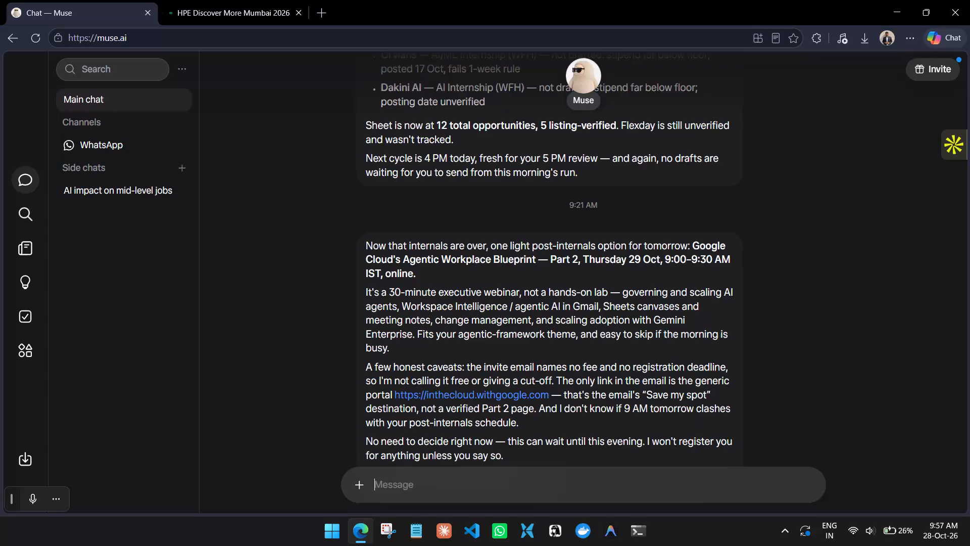
Switch to File Pilot and open the Business Files folder on the Softwares & Files (D:) drive.
{"action": "left_click", "coordinate": [529, 521]}
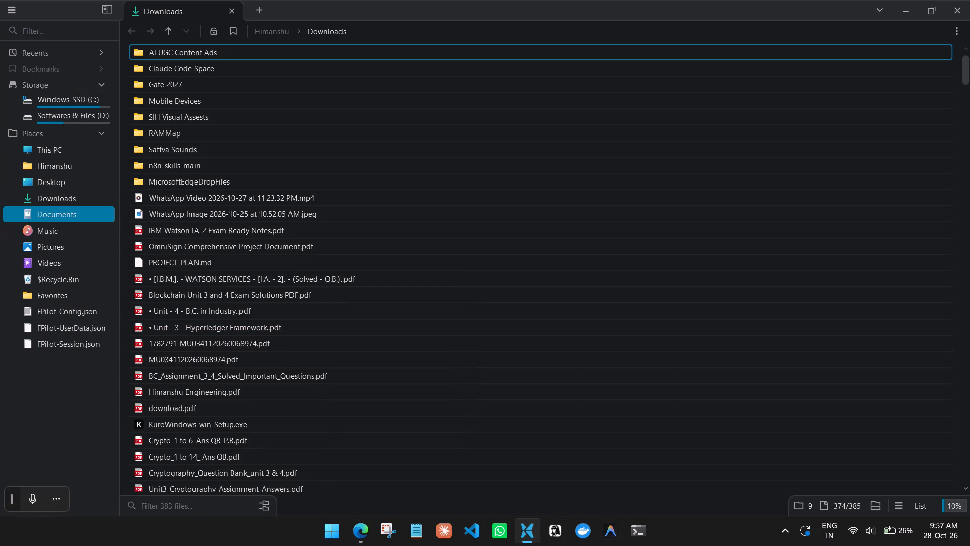
{"action": "left_click", "coordinate": [113, 112]}
{"action": "double_click", "coordinate": [200, 87]}
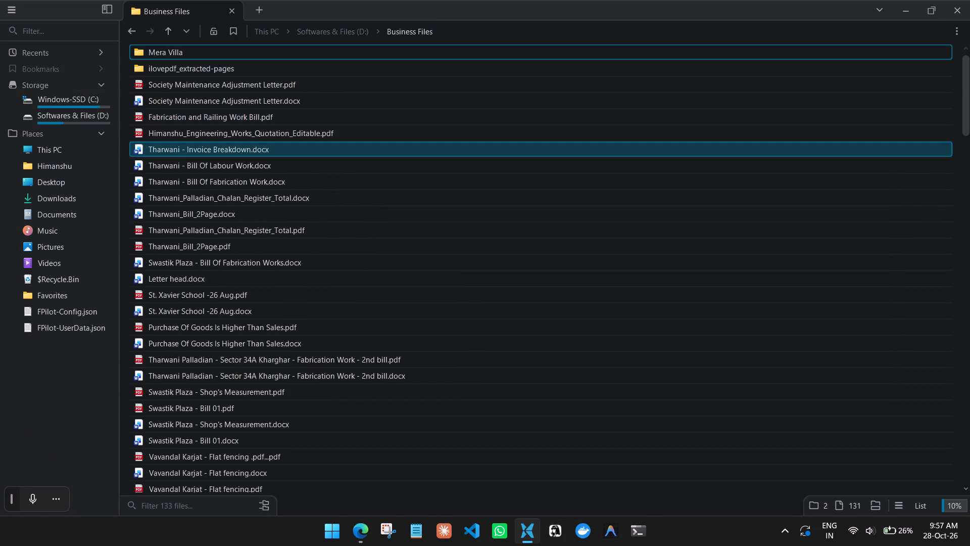
Show the Business Files folder in Details view and sort its files by date modified, oldest first.
{"action": "scroll", "coordinate": [662, 150], "scroll_direction": "down", "scroll_amount": 4}
{"action": "scroll", "coordinate": [662, 150], "scroll_direction": "up", "scroll_amount": 4}
{"action": "scroll", "coordinate": [662, 150], "scroll_direction": "down", "scroll_amount": 3, "text": "ctrl"}
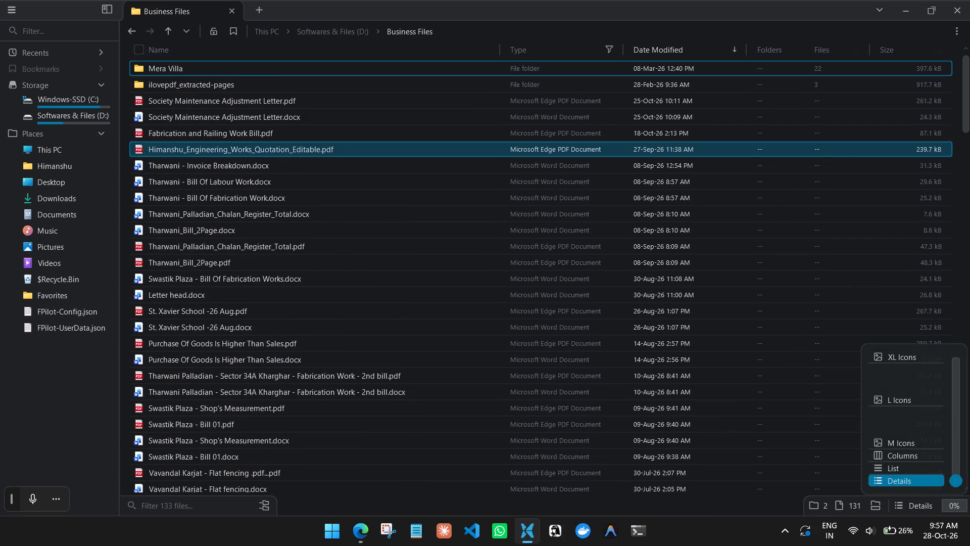
{"action": "scroll", "coordinate": [661, 149], "scroll_direction": "down", "scroll_amount": 5, "text": "ctrl"}
{"action": "left_click", "coordinate": [655, 50]}
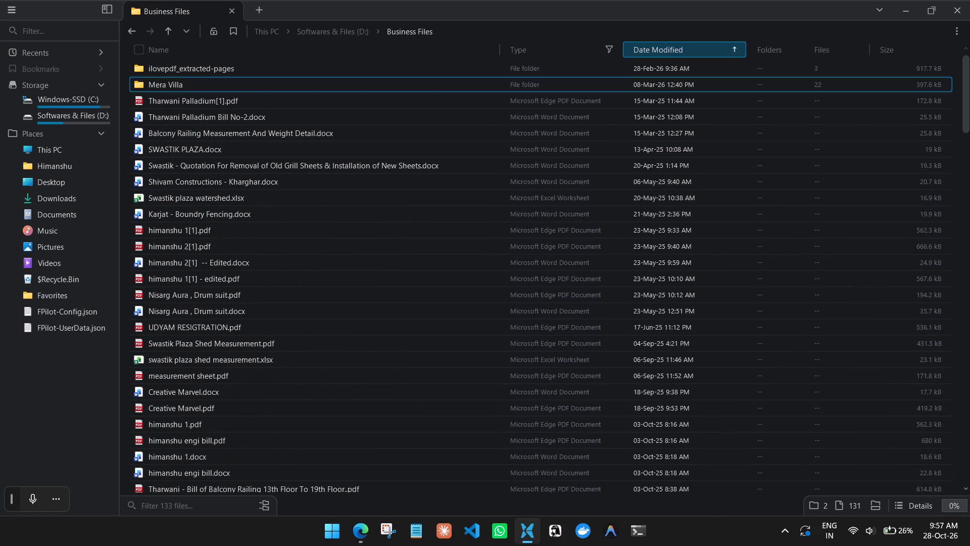
{"action": "left_click", "coordinate": [651, 49]}
{"action": "left_click", "coordinate": [651, 49]}
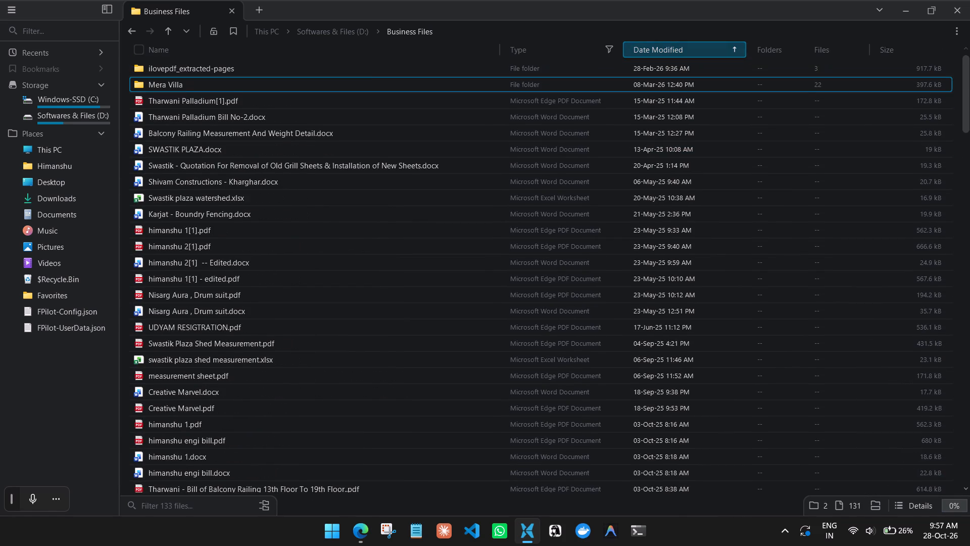
{"action": "left_click", "coordinate": [651, 49]}
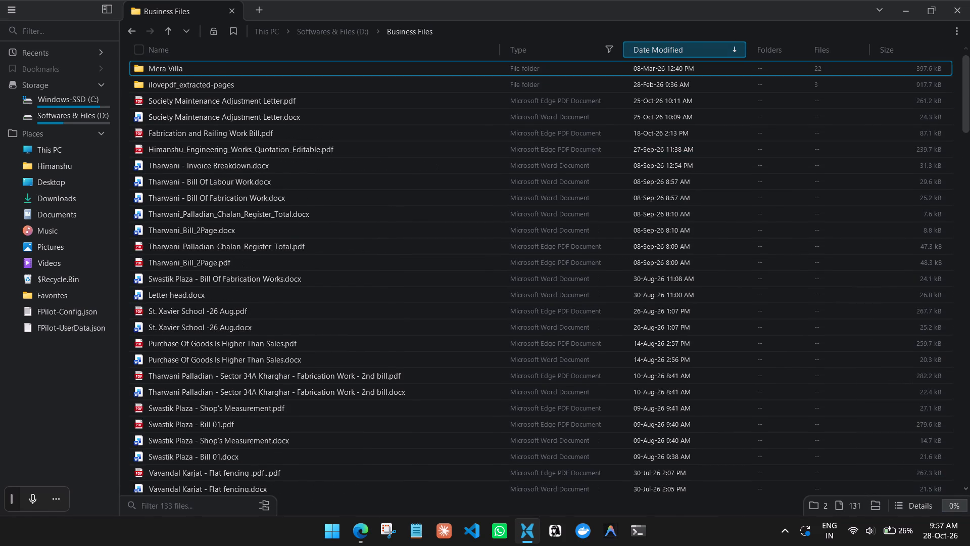
{"action": "left_click", "coordinate": [651, 49]}
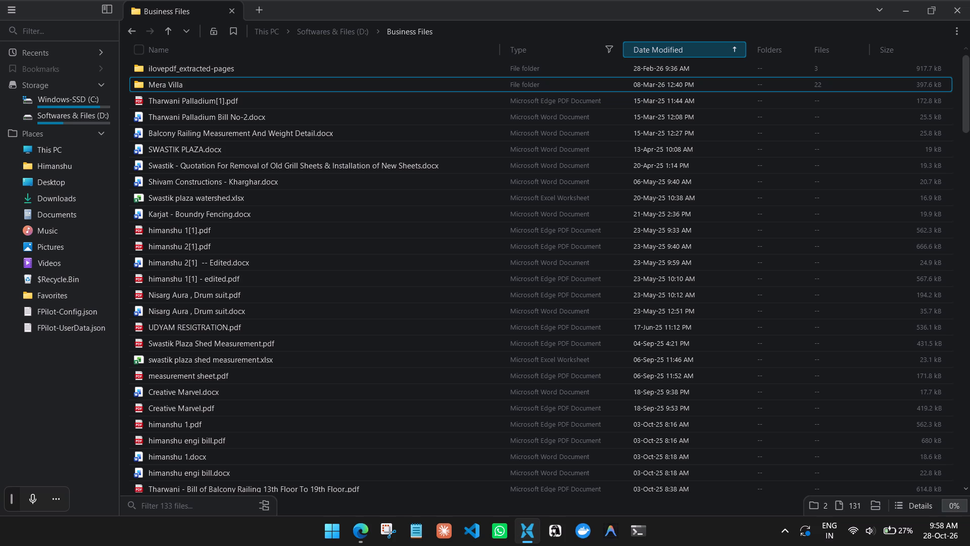
Look through the date-sorted files in Business Files for the Juhi bills from April 2026.
{"action": "scroll", "coordinate": [588, 210], "scroll_direction": "down", "scroll_amount": 1}
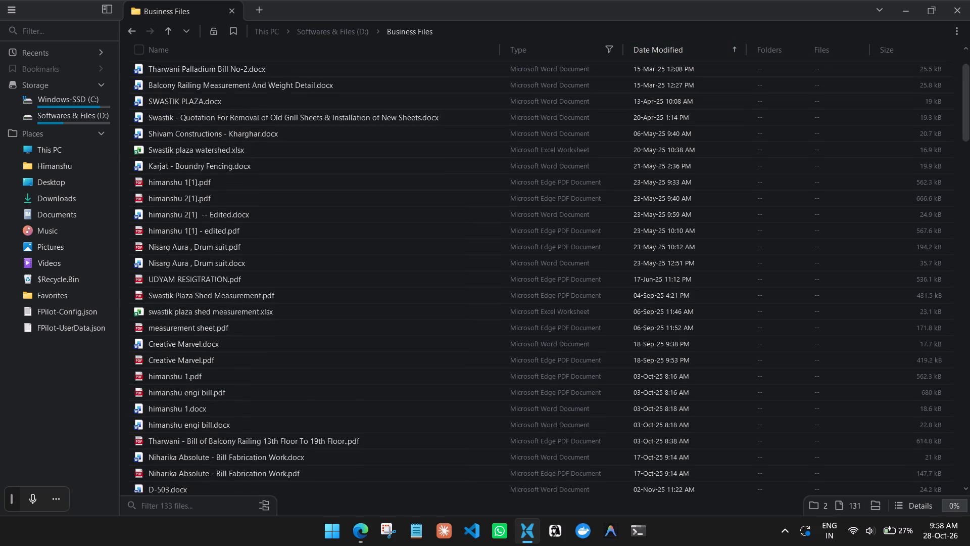
{"action": "scroll", "coordinate": [589, 213], "scroll_direction": "down", "scroll_amount": 1}
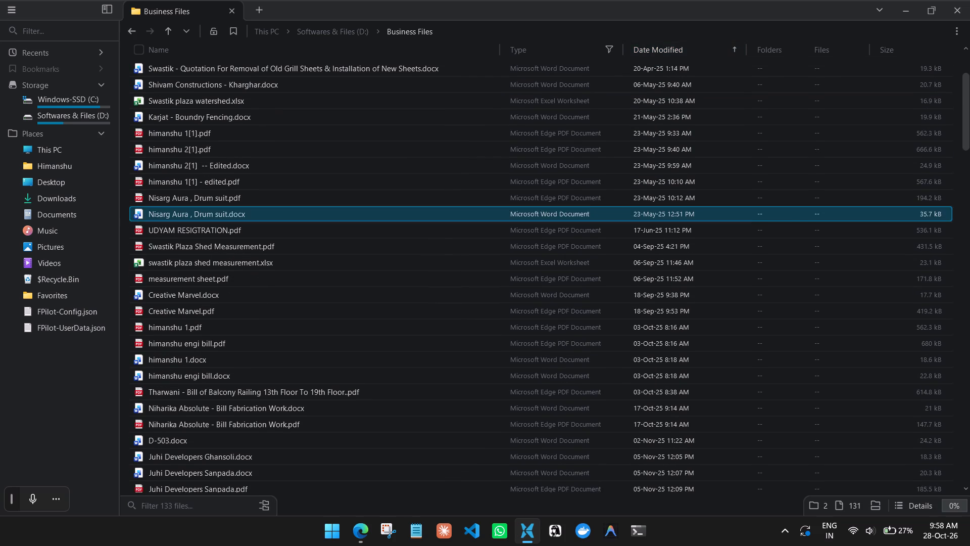
{"action": "scroll", "coordinate": [656, 197], "scroll_direction": "down", "scroll_amount": 3}
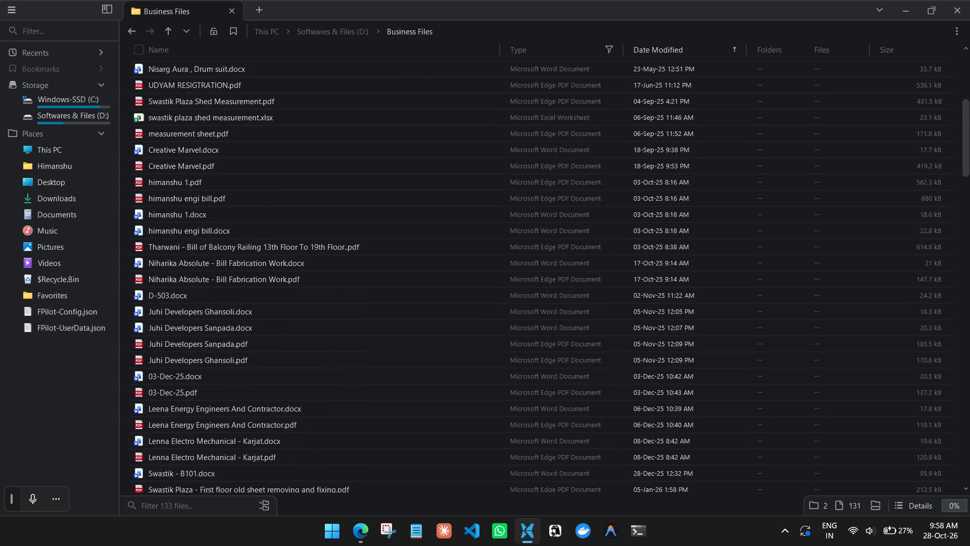
{"action": "scroll", "coordinate": [655, 219], "scroll_direction": "down", "scroll_amount": 6}
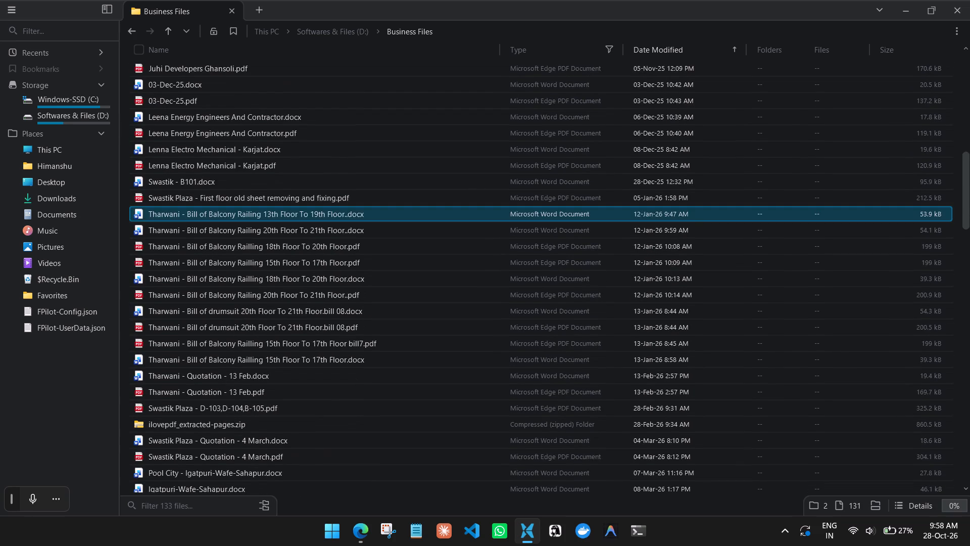
{"action": "scroll", "coordinate": [660, 217], "scroll_direction": "down", "scroll_amount": 1}
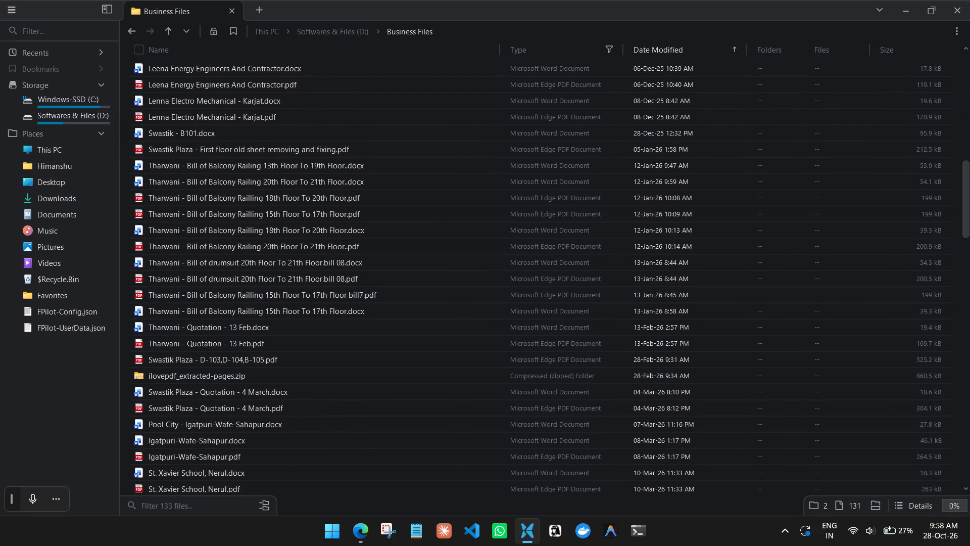
{"action": "scroll", "coordinate": [682, 415], "scroll_direction": "down", "scroll_amount": 2}
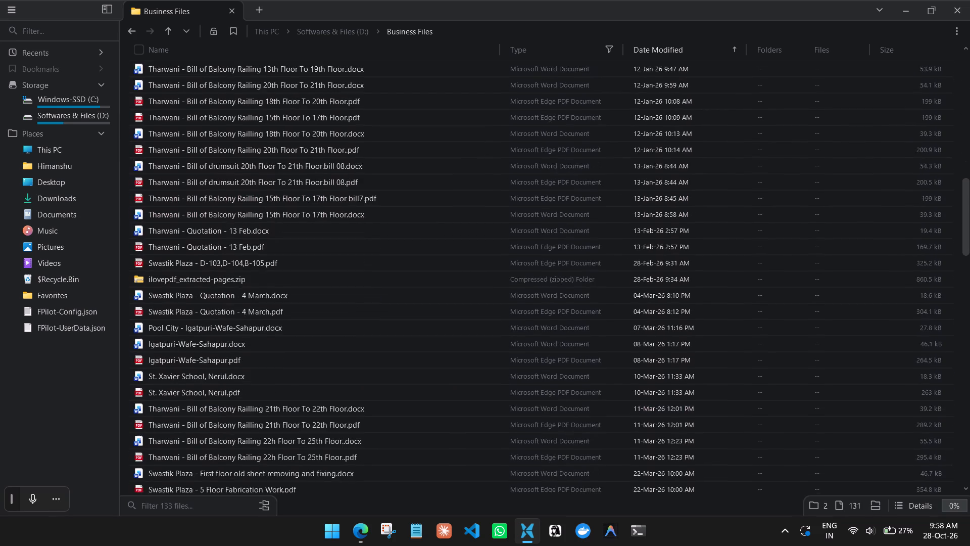
{"action": "scroll", "coordinate": [682, 415], "scroll_direction": "down", "scroll_amount": 4}
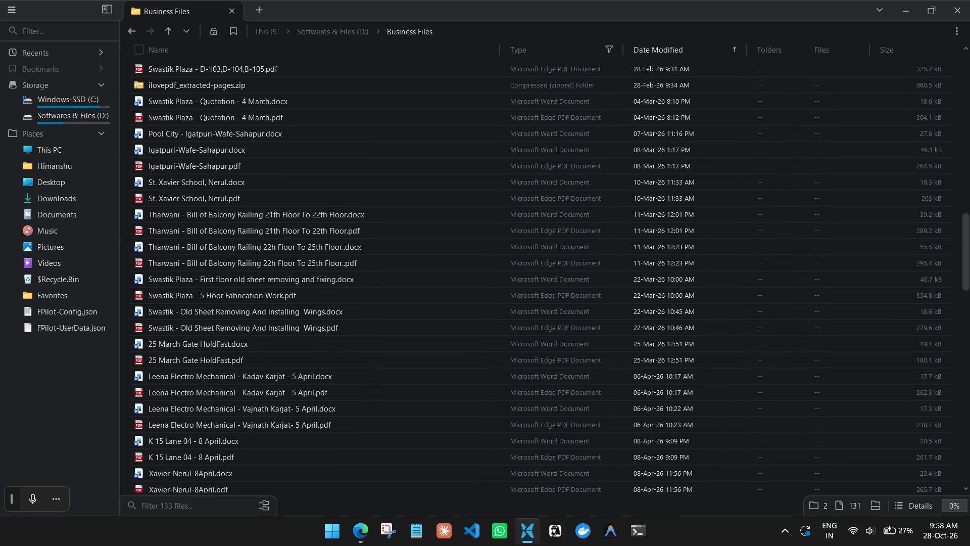
{"action": "scroll", "coordinate": [683, 415], "scroll_direction": "down", "scroll_amount": 1}
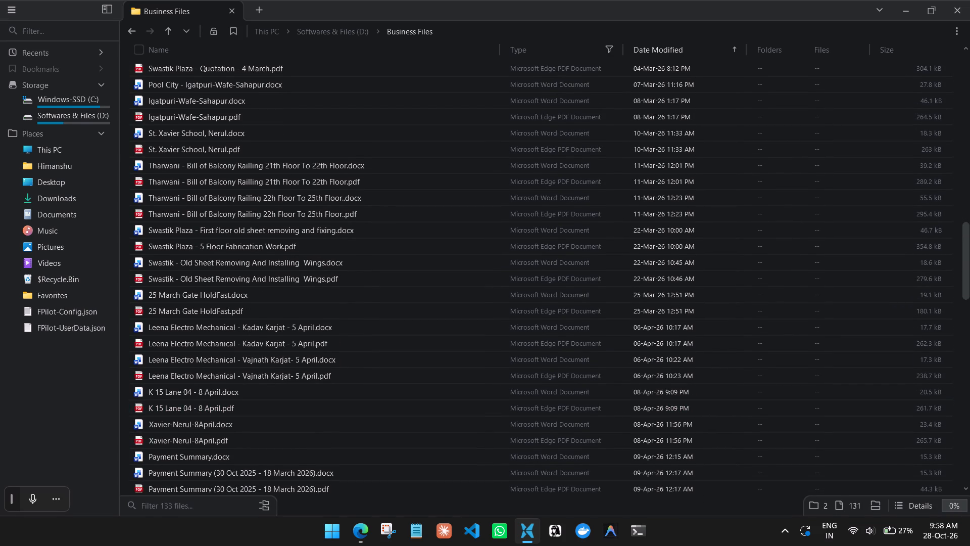
{"action": "scroll", "coordinate": [670, 454], "scroll_direction": "down", "scroll_amount": 1}
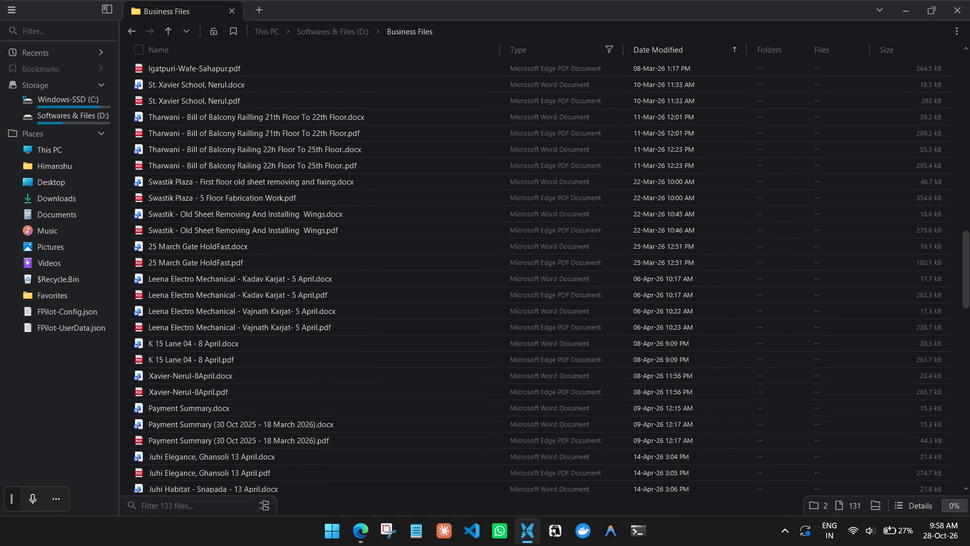
{"action": "scroll", "coordinate": [660, 445], "scroll_direction": "down", "scroll_amount": 1}
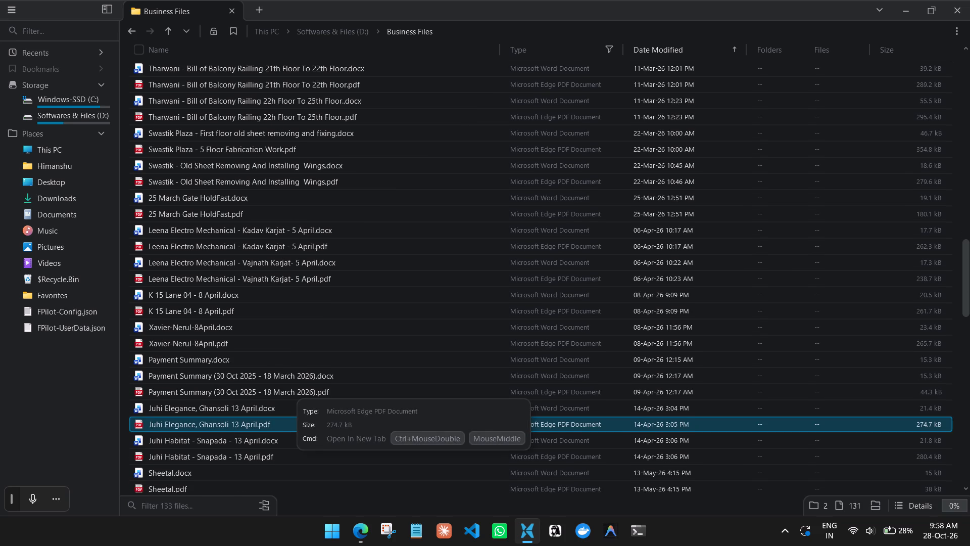
{"action": "scroll", "coordinate": [247, 422], "scroll_direction": "down", "scroll_amount": 1}
Open the PDF "Juhi Habitat - Snapada - 13 April" and review its bill of fabrication.
{"action": "left_click", "coordinate": [249, 407]}
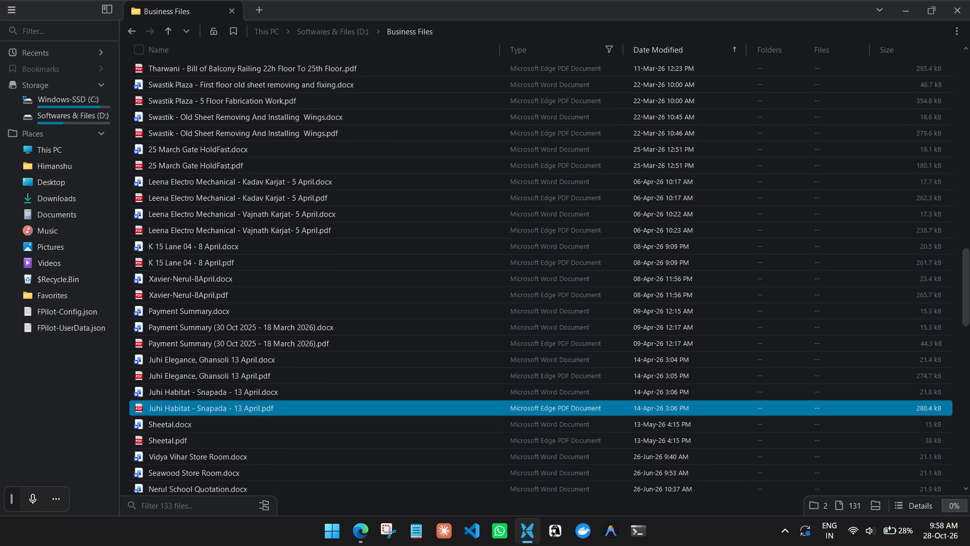
{"action": "left_click", "coordinate": [287, 377]}
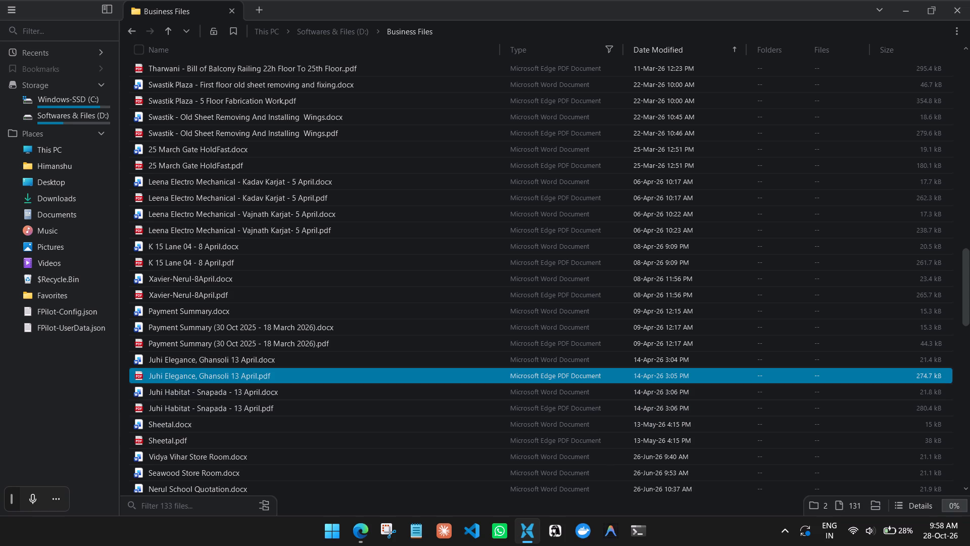
{"action": "double_click", "coordinate": [260, 406]}
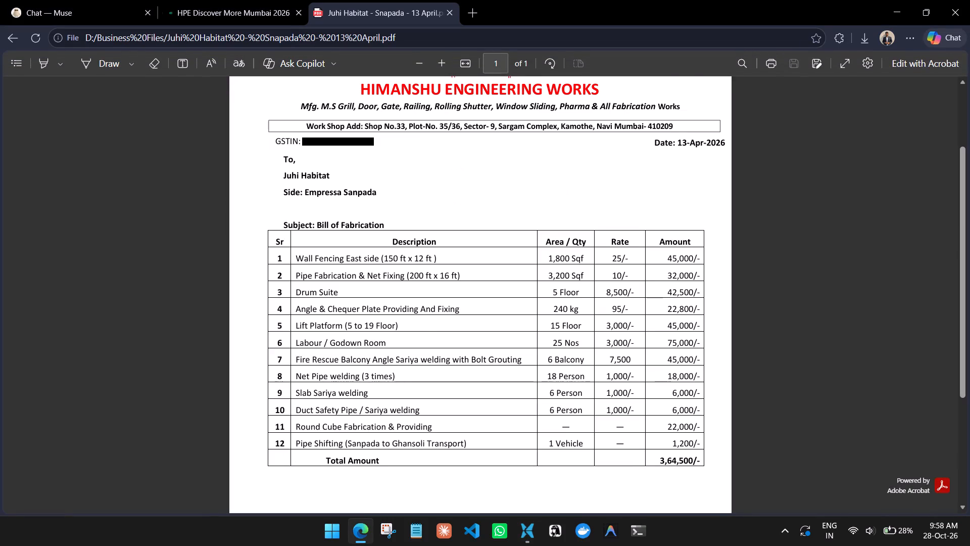
{"action": "scroll", "coordinate": [468, 319], "scroll_direction": "down", "scroll_amount": 5}
{"action": "scroll", "coordinate": [467, 319], "scroll_direction": "up", "scroll_amount": 3}
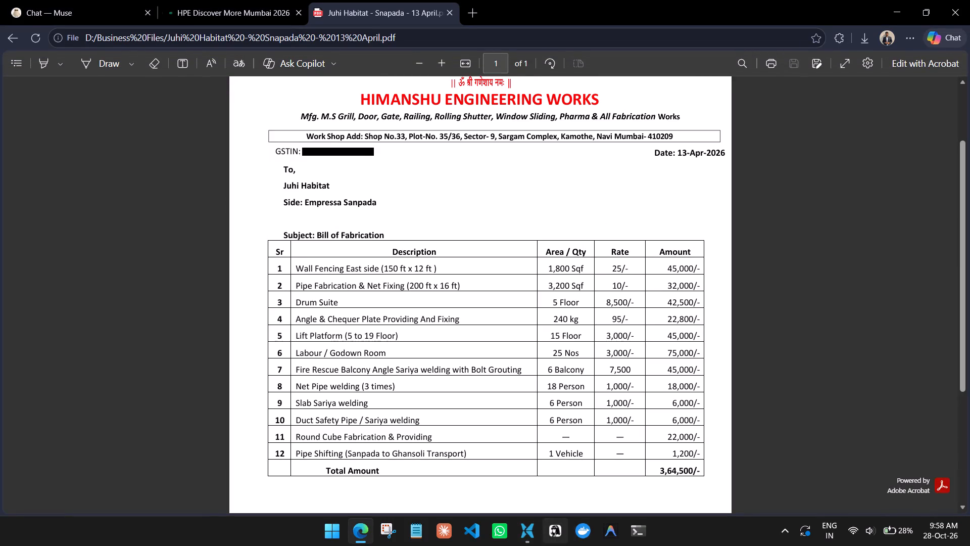
Return to File Pilot, open the PDF "Juhi Elegance, Ghansoli 13 April" and review its bill of fabrication.
{"action": "left_click", "coordinate": [518, 532]}
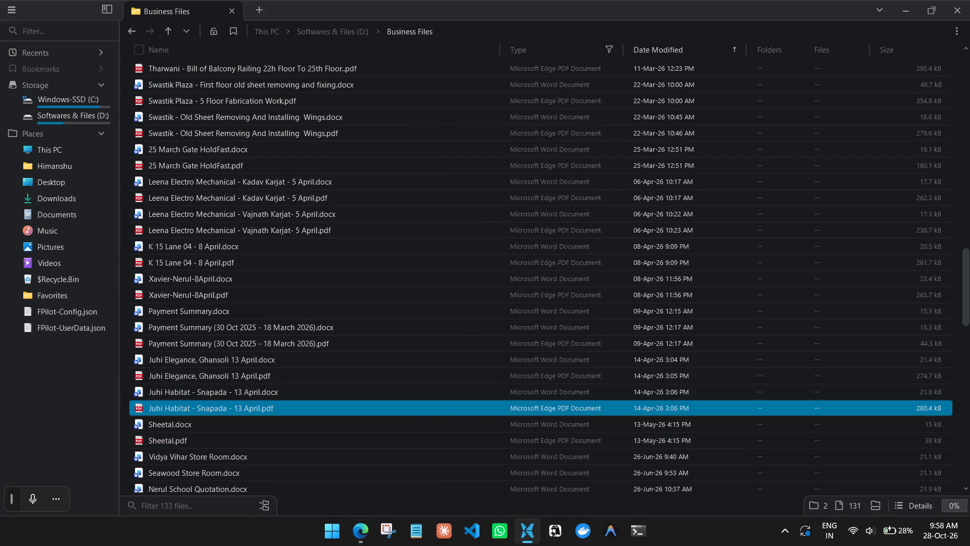
{"action": "double_click", "coordinate": [246, 376]}
{"action": "left_click", "coordinate": [565, 328]}
{"action": "scroll", "coordinate": [565, 328], "scroll_direction": "down", "scroll_amount": 3}
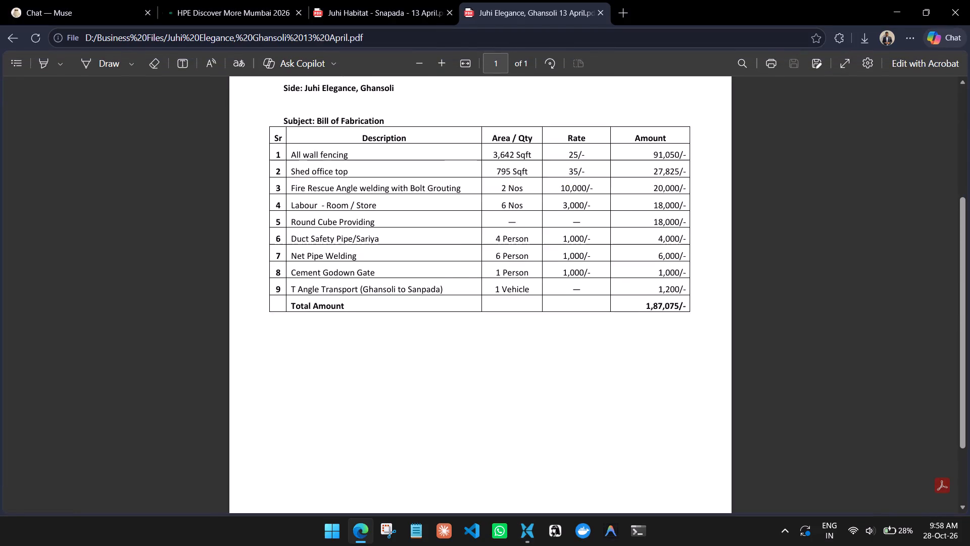
{"action": "scroll", "coordinate": [565, 328], "scroll_direction": "up", "scroll_amount": 4}
{"action": "scroll", "coordinate": [567, 328], "scroll_direction": "down", "scroll_amount": 1}
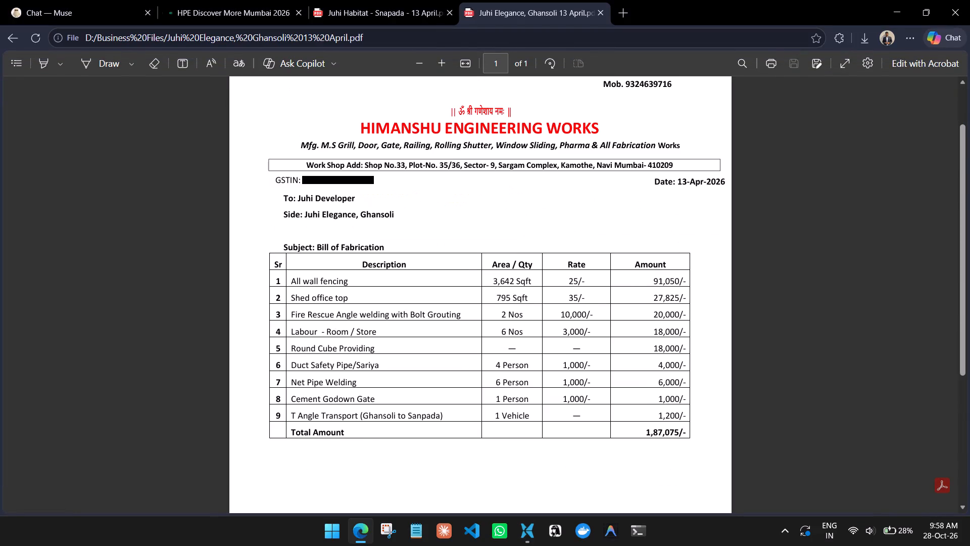
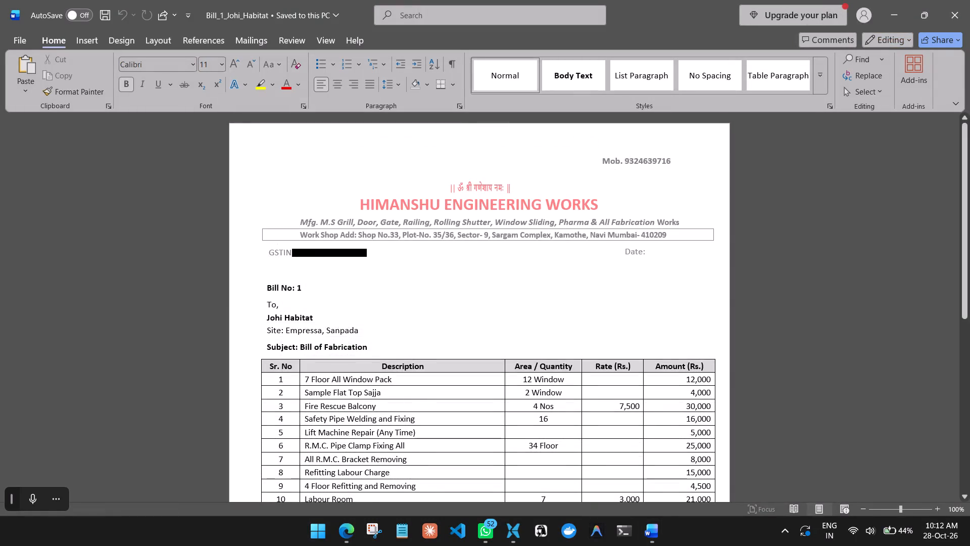
{"action": "left_click_drag", "start_coordinate": [266, 301], "coordinate": [266, 271]}
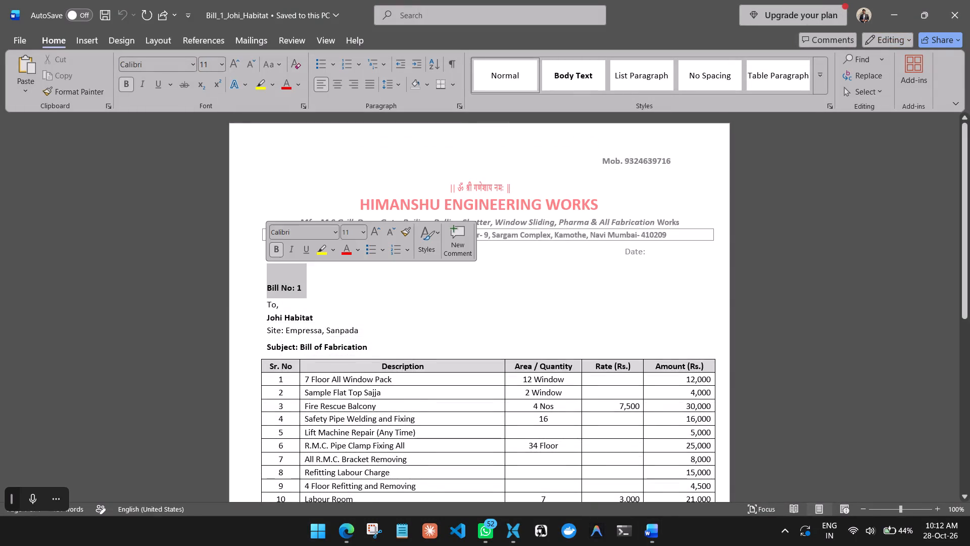
{"action": "key", "text": "BackSpace"}
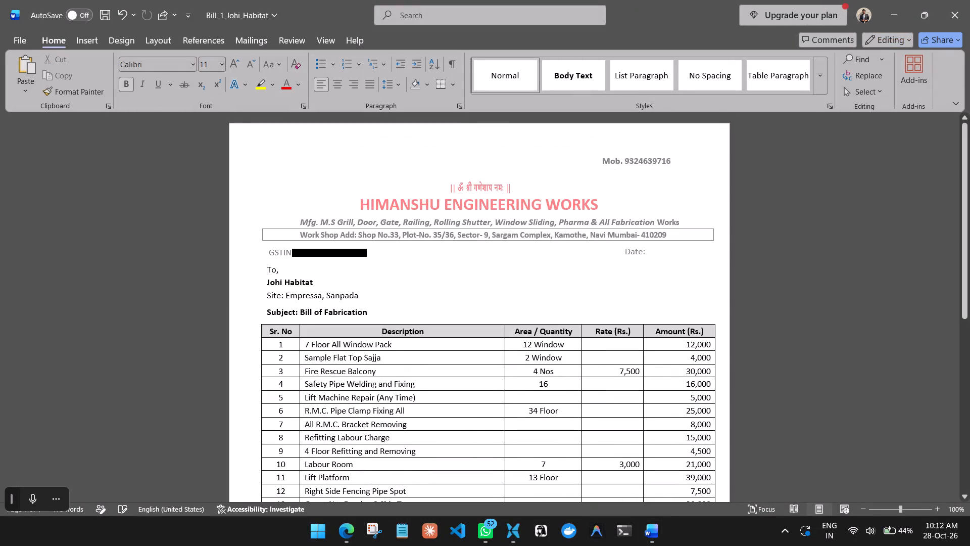
Enter 28-Oct-2026 after "Date:" in the letterhead's header and return to the document body.
{"action": "double_click", "coordinate": [654, 248]}
{"action": "left_click", "coordinate": [657, 256]}
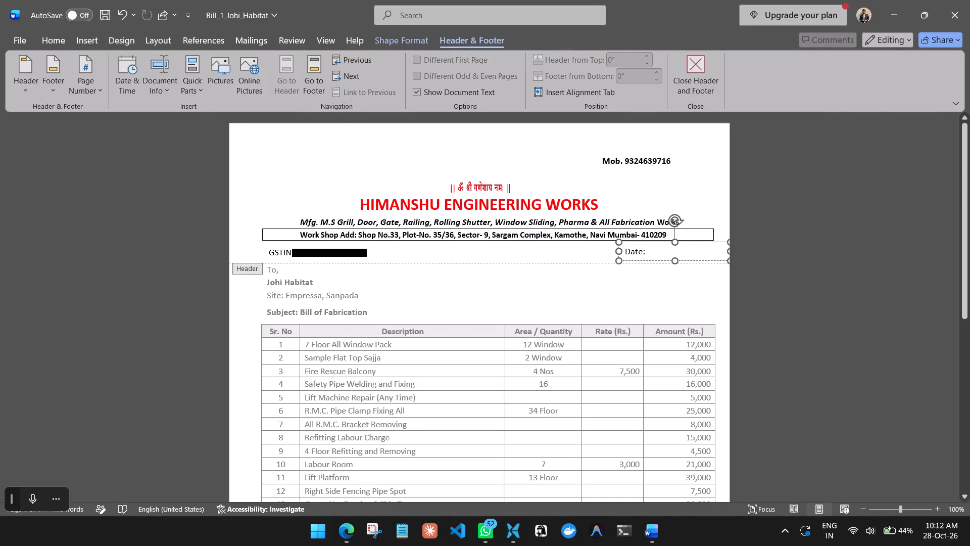
{"action": "type", "text": "28"}
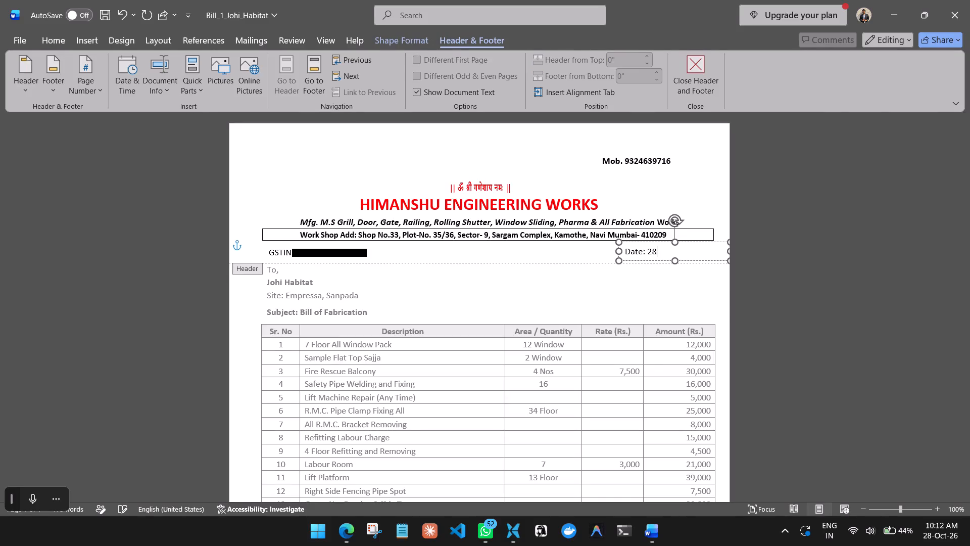
{"action": "key", "text": "minus"}
{"action": "type", "text": "Oct"}
{"action": "key", "text": "Return"}
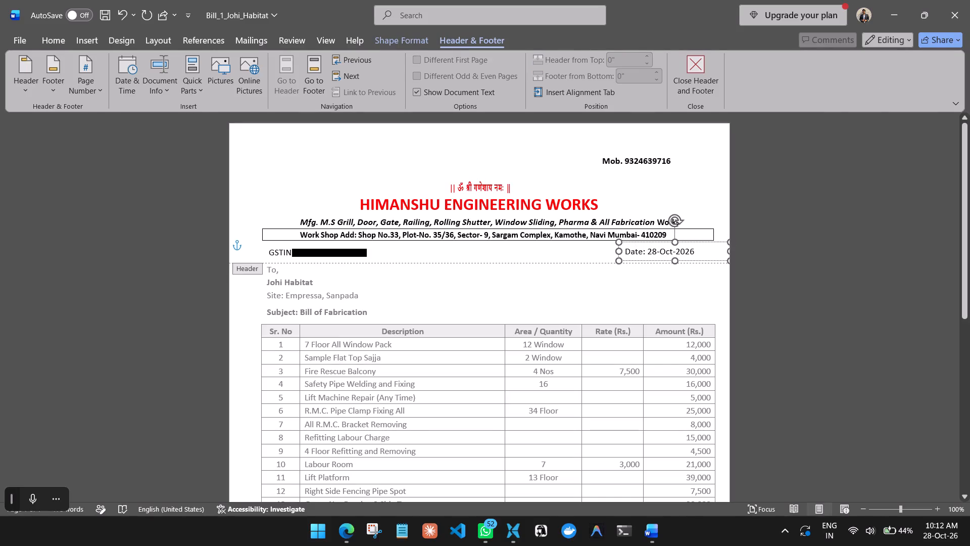
{"action": "left_click", "coordinate": [293, 299]}
{"action": "double_click", "coordinate": [296, 293]}
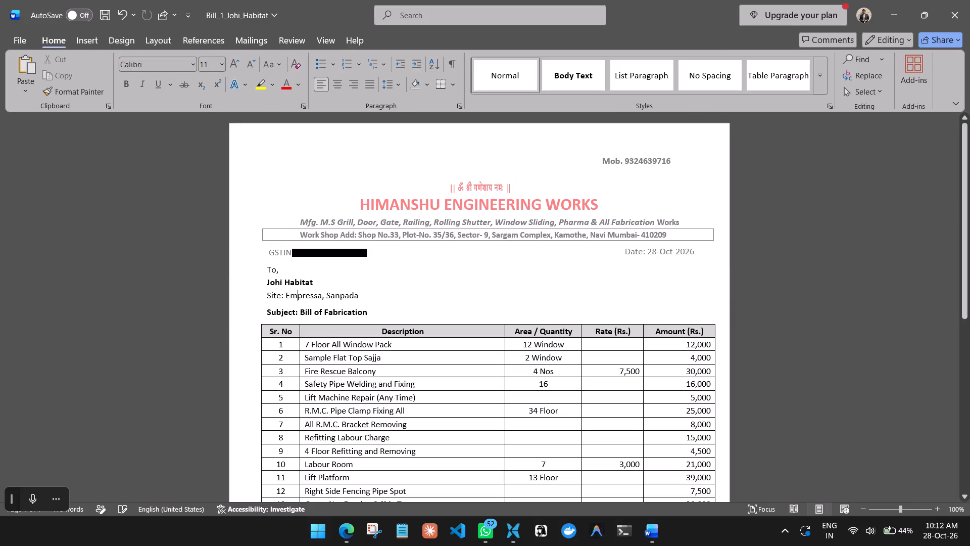
Correct the addressee block so it reads "Side:" before the location and "Juhi Habitat" as the client name.
{"action": "left_click", "coordinate": [275, 292]}
{"action": "key", "text": "BackSpace"}
{"action": "key", "text": "d"}
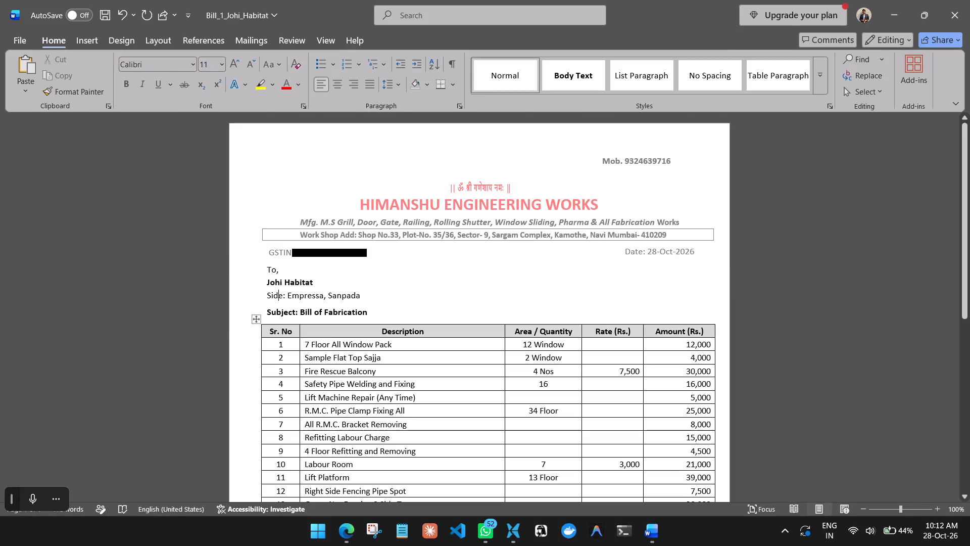
{"action": "left_click", "coordinate": [274, 281]}
{"action": "key", "text": "BackSpace"}
{"action": "key", "text": "u"}
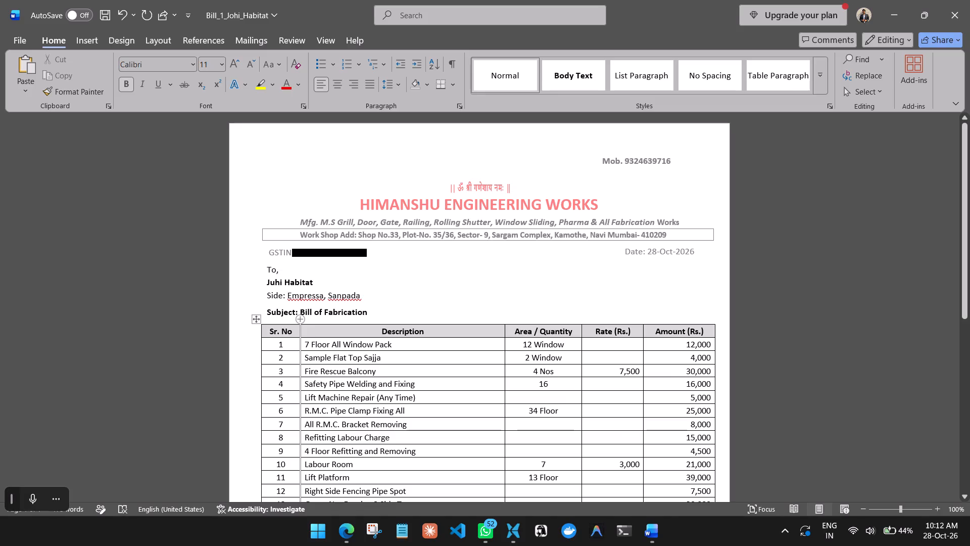
{"action": "left_click", "coordinate": [313, 282]}
Centre the contents of the bill table's Rate (Rs.) column.
{"action": "scroll", "coordinate": [431, 323], "scroll_direction": "down", "scroll_amount": 4}
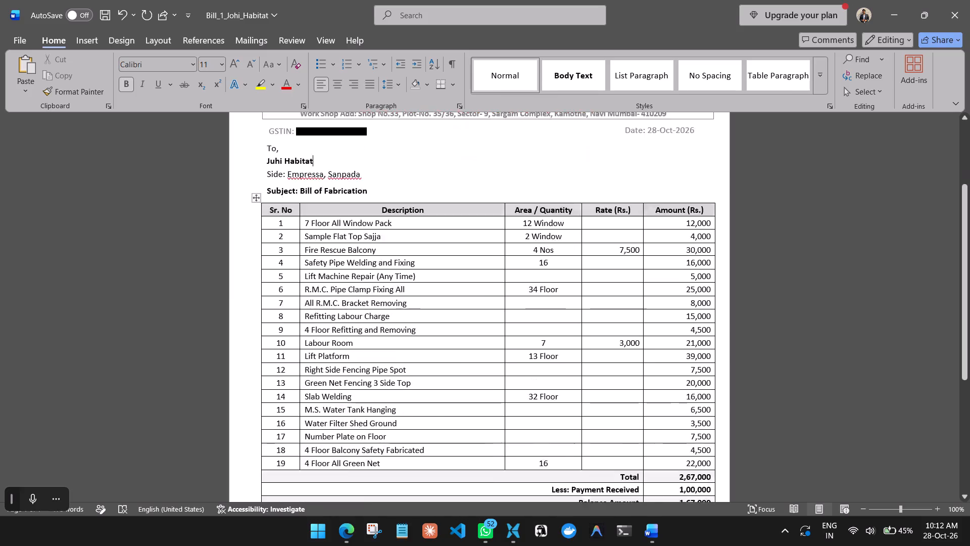
{"action": "scroll", "coordinate": [448, 328], "scroll_direction": "down", "scroll_amount": 1}
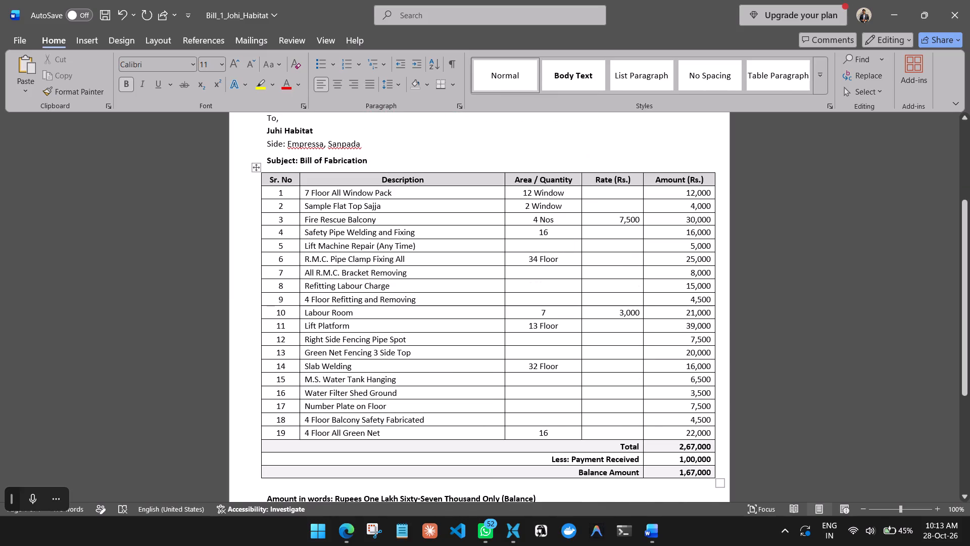
{"action": "left_click", "coordinate": [610, 172]}
{"action": "left_click", "coordinate": [647, 157]}
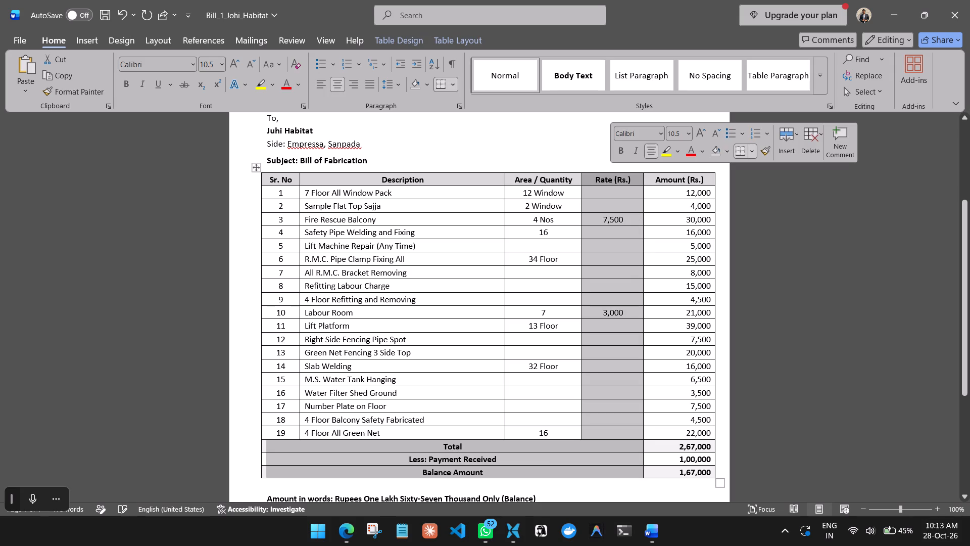
Right-align the Total, Less: Payment Received and Balance Amount labels at the bottom of the bill table.
{"action": "left_click", "coordinate": [485, 446]}
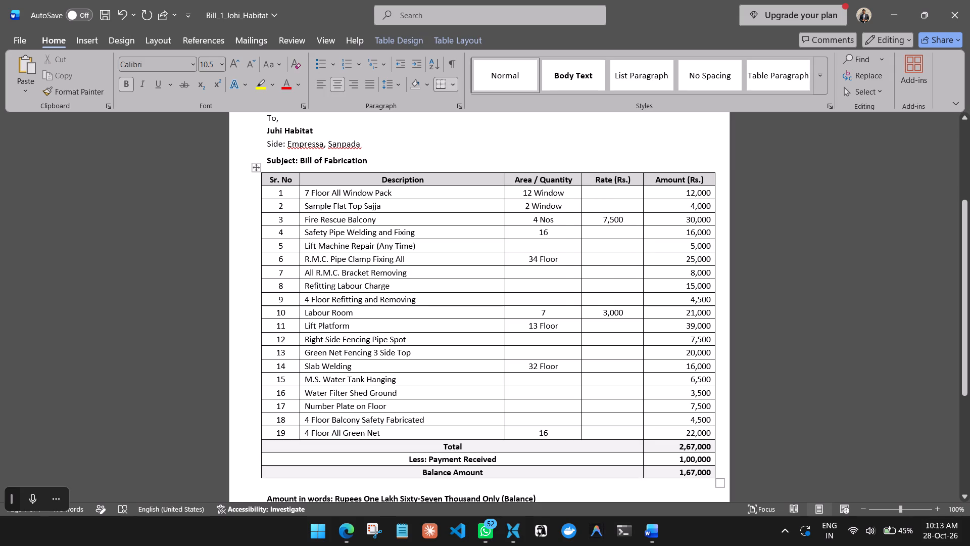
{"action": "left_click_drag", "start_coordinate": [416, 445], "coordinate": [497, 466]}
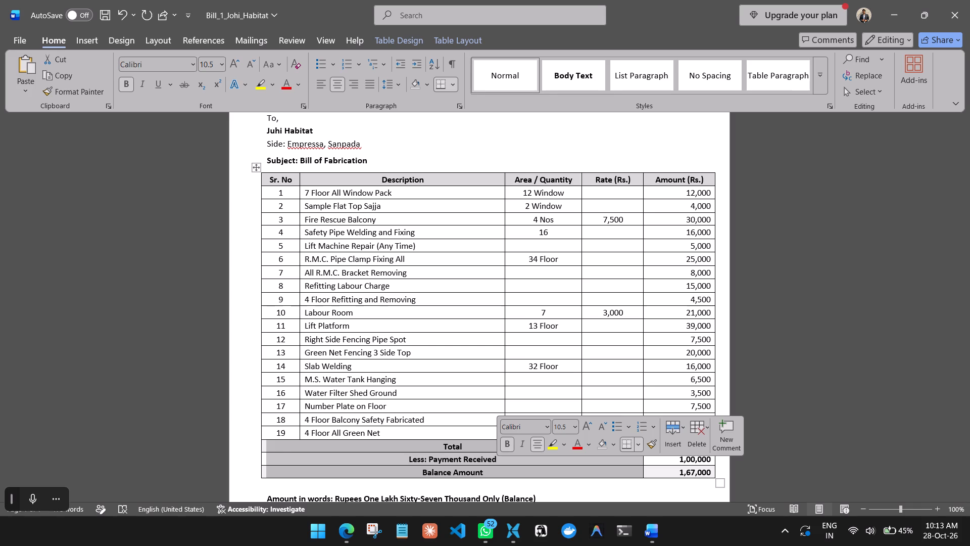
{"action": "left_click", "coordinate": [542, 446]}
{"action": "left_click", "coordinate": [537, 445]}
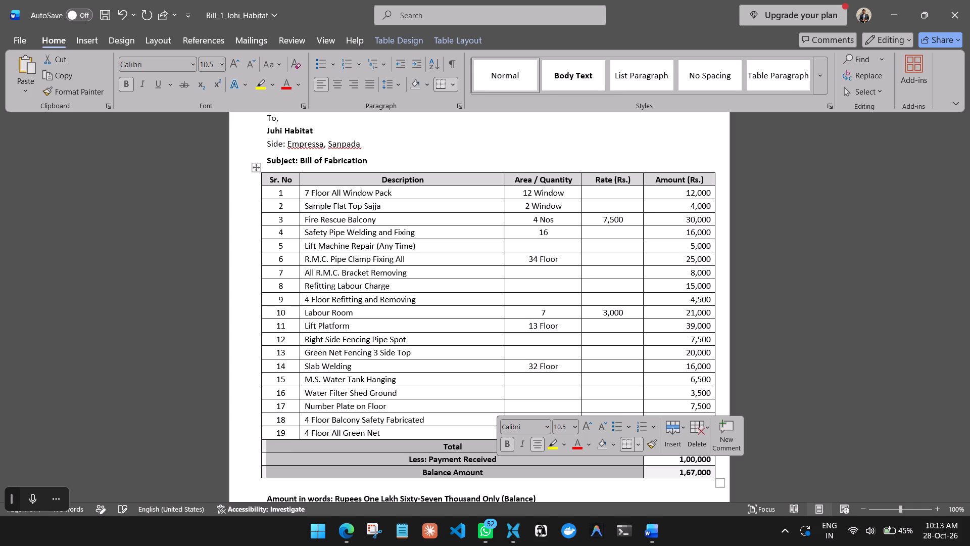
{"action": "left_click", "coordinate": [537, 445]}
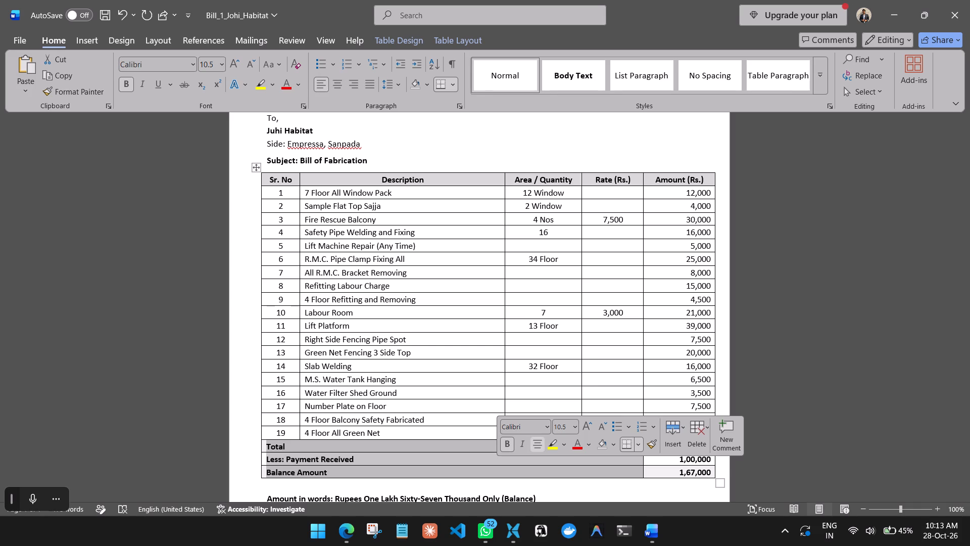
{"action": "left_click", "coordinate": [350, 87]}
{"action": "left_click", "coordinate": [389, 434]}
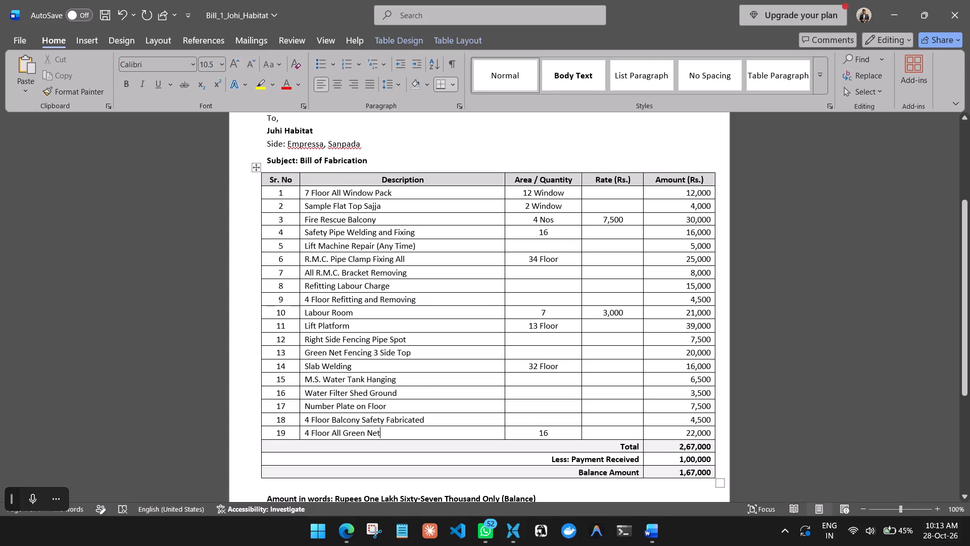
Check the bill down to the signature block and save the document.
{"action": "scroll", "coordinate": [489, 286], "scroll_direction": "down", "scroll_amount": 8}
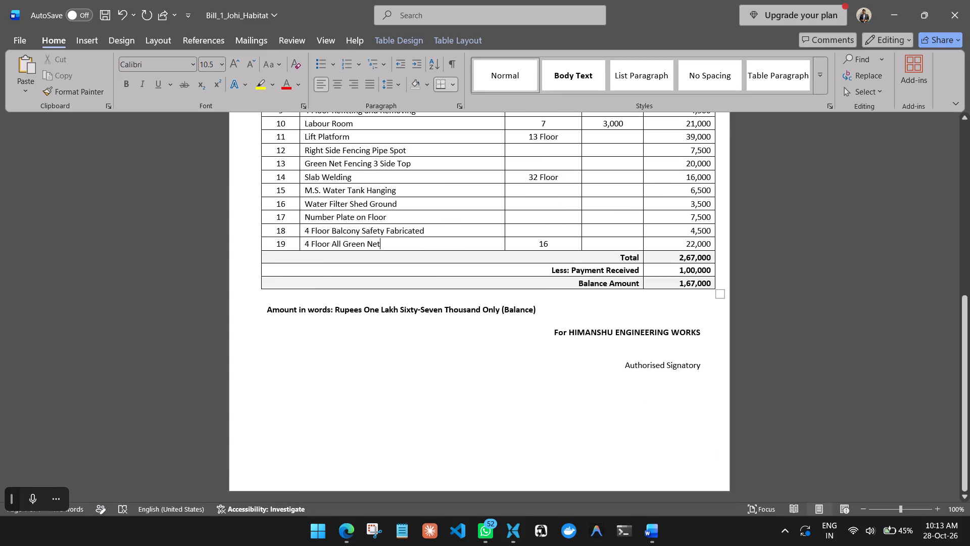
{"action": "scroll", "coordinate": [489, 286], "scroll_direction": "up", "scroll_amount": 14}
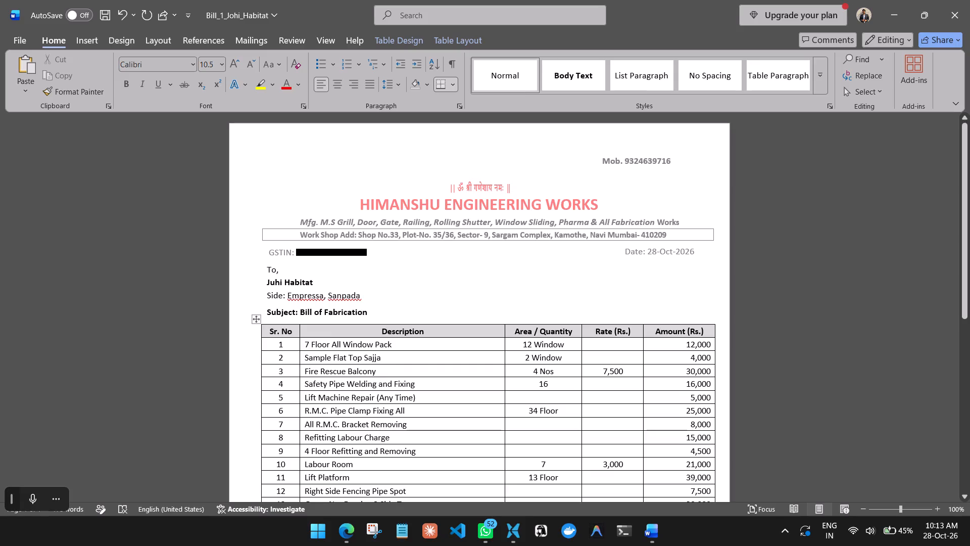
{"action": "left_click", "coordinate": [350, 305]}
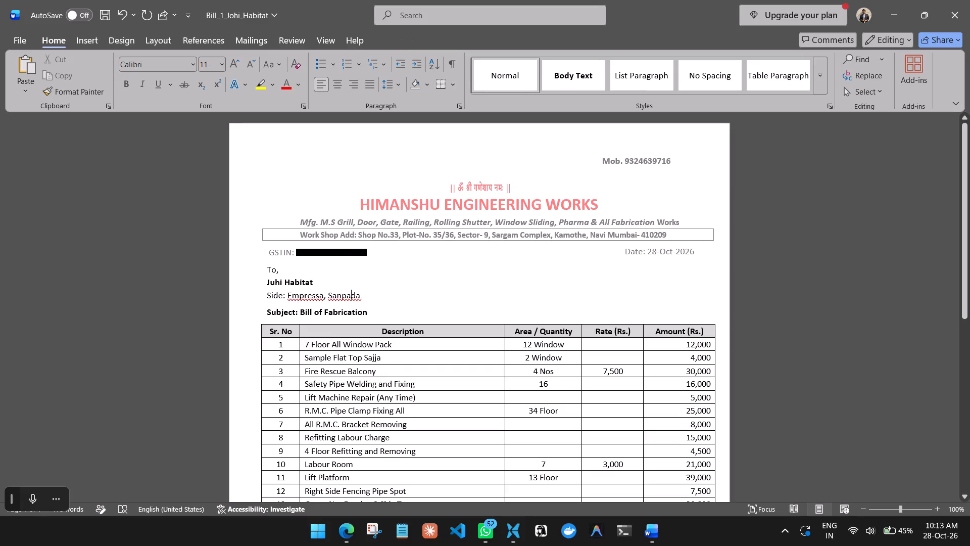
{"action": "key", "text": "ctrl+s"}
Start saving a copy of the bill and choose the Business Files folder on drive D as its location.
{"action": "left_click", "coordinate": [27, 41]}
{"action": "left_click", "coordinate": [60, 233]}
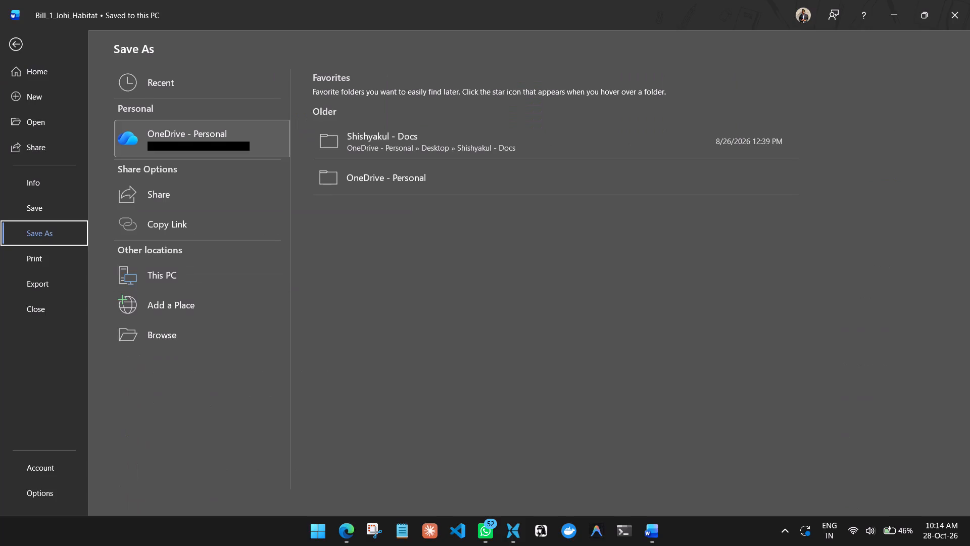
{"action": "left_click", "coordinate": [226, 340]}
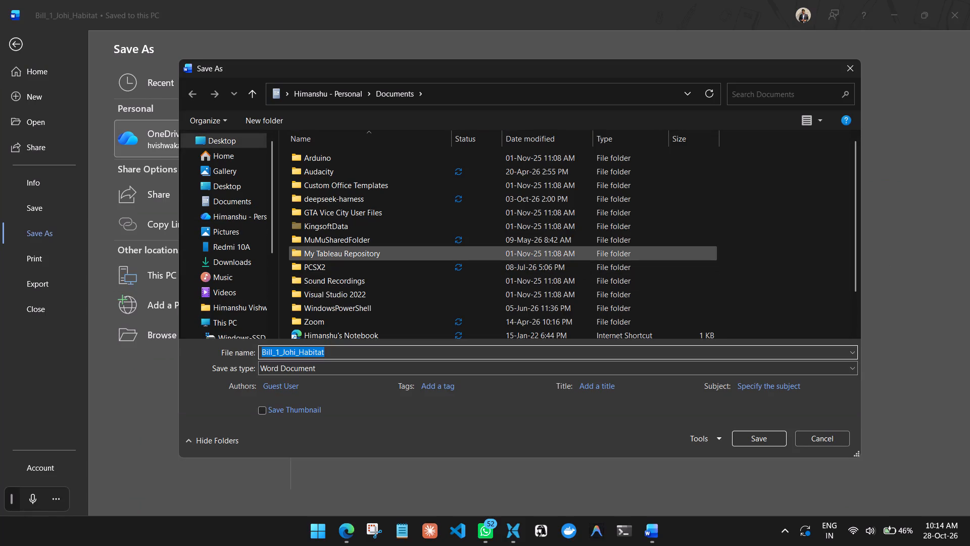
{"action": "scroll", "coordinate": [264, 272], "scroll_direction": "down", "scroll_amount": 1}
{"action": "left_click", "coordinate": [245, 214]}
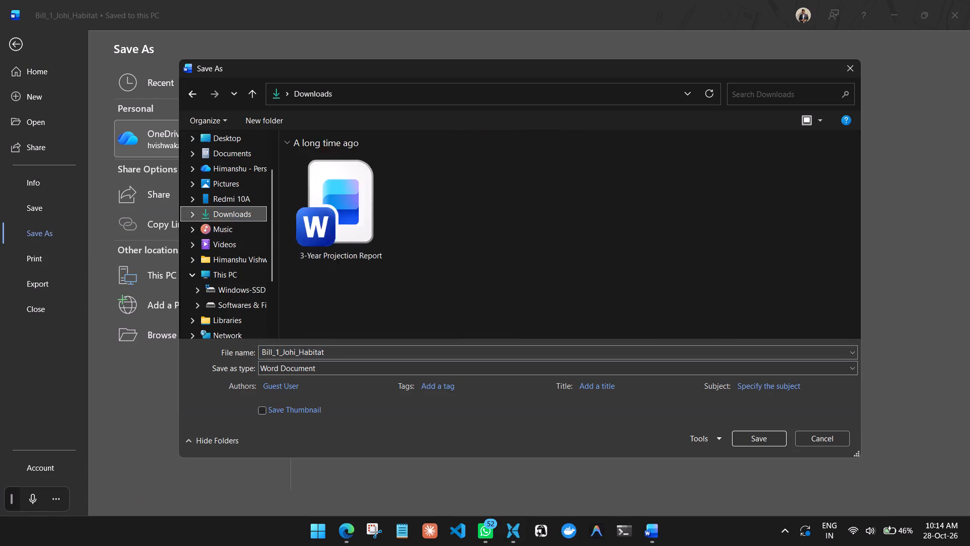
{"action": "left_click", "coordinate": [236, 299]}
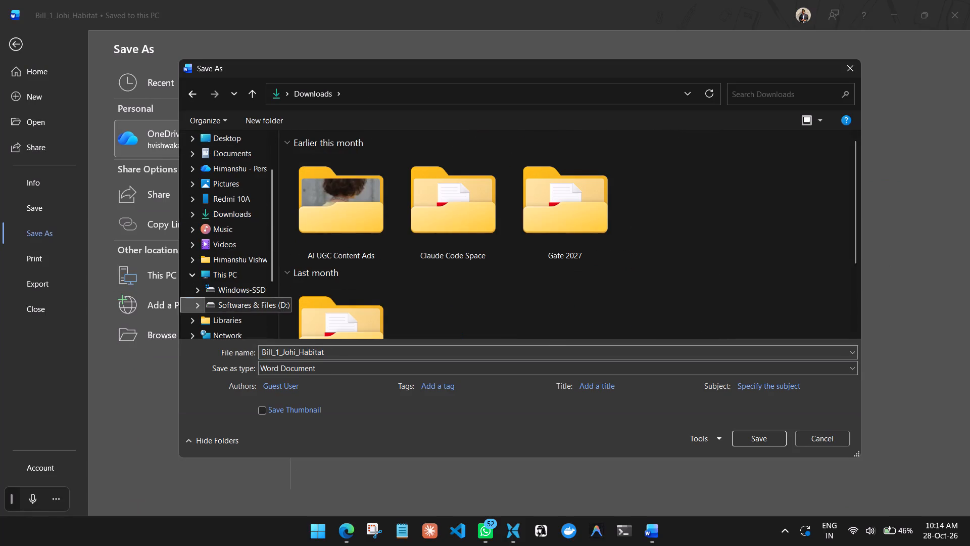
{"action": "left_click", "coordinate": [332, 185]}
{"action": "double_click", "coordinate": [332, 185]}
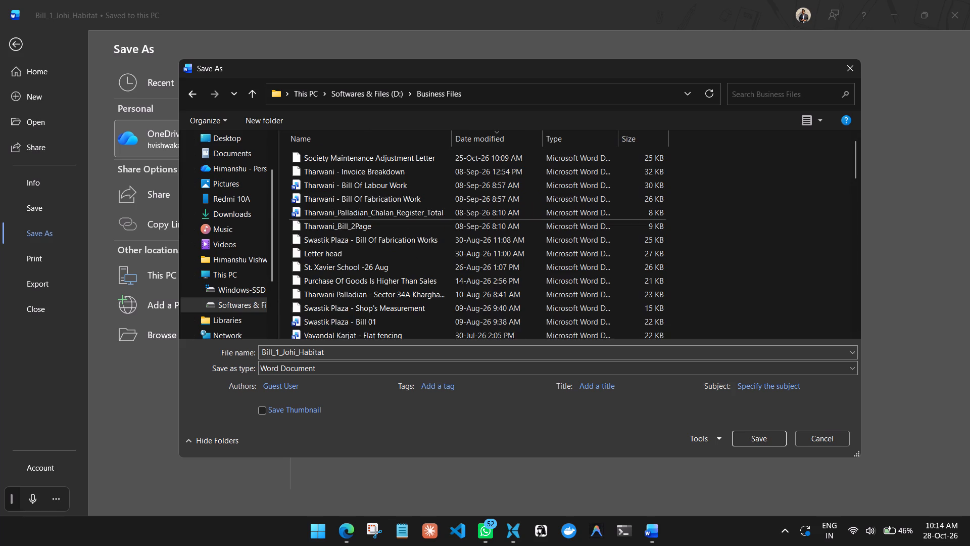
Name the copy "Juhi_Habitat - 28 Oct" and save it as a Word document.
{"action": "left_click", "coordinate": [292, 350]}
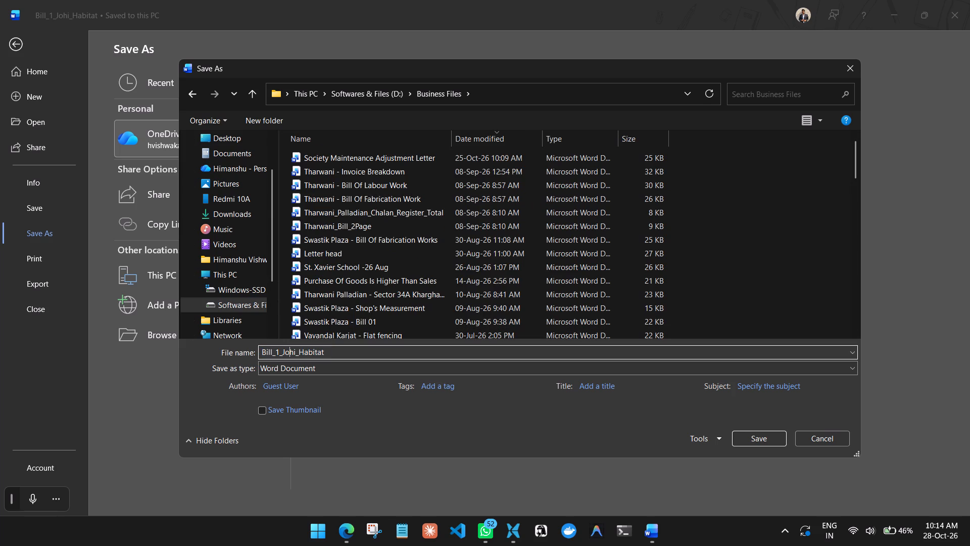
{"action": "left_click", "coordinate": [288, 353]}
{"action": "key", "text": "BackSpace"}
{"action": "key", "text": "u"}
{"action": "key", "text": "Left"}
{"action": "key", "text": "Left"}
{"action": "key", "text": "BackSpace"}
{"action": "key", "text": "BackSpace"}
{"action": "key", "text": "BackSpace"}
{"action": "key", "text": "BackSpace"}
{"action": "key", "text": "BackSpace"}
{"action": "key", "text": "BackSpace"}
{"action": "key", "text": "BackSpace"}
{"action": "key", "text": "BackSpace"}
{"action": "key", "text": "BackSpace"}
{"action": "key", "text": "BackSpace"}
{"action": "key", "text": "BackSpace"}
{"action": "key", "text": "BackSpace"}
{"action": "key", "text": "BackSpace"}
{"action": "key", "text": "Right"}
{"action": "key", "text": "Right"}
{"action": "key", "text": "Right"}
{"action": "key", "text": "Right"}
{"action": "key", "text": "Right"}
{"action": "key", "text": "Right"}
{"action": "key", "text": "Right"}
{"action": "key", "text": "Right"}
{"action": "key", "text": "Right"}
{"action": "key", "text": "Right"}
{"action": "key", "text": "Right"}
{"action": "key", "text": "Right"}
{"action": "key", "text": "Right"}
{"action": "key", "text": "Right"}
{"action": "key", "text": "Right"}
{"action": "key", "text": "Right"}
{"action": "key", "text": "Right"}
{"action": "key", "text": "Right"}
{"action": "key", "text": "space"}
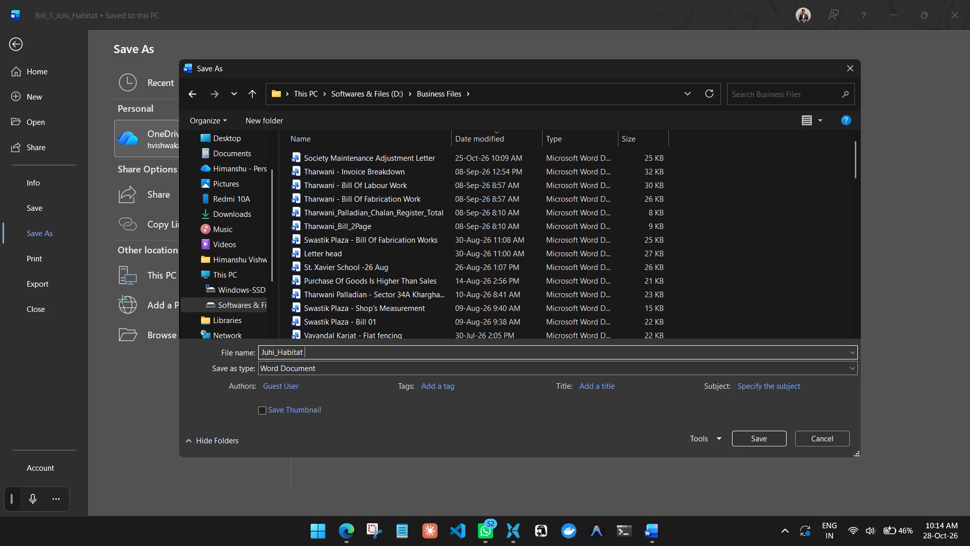
{"action": "type", "text": "-"}
{"action": "key", "text": "space"}
{"action": "type", "text": "28 Oct"}
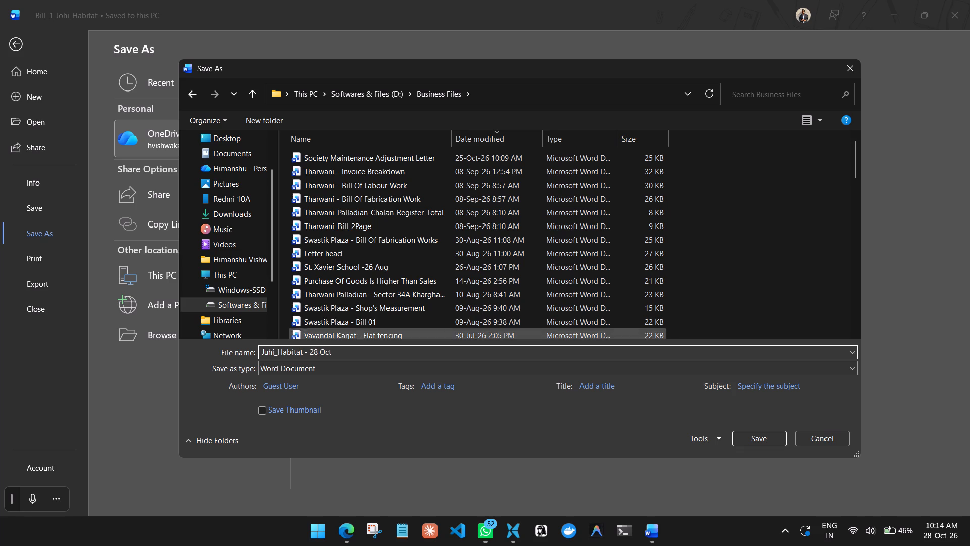
{"action": "left_click", "coordinate": [744, 440]}
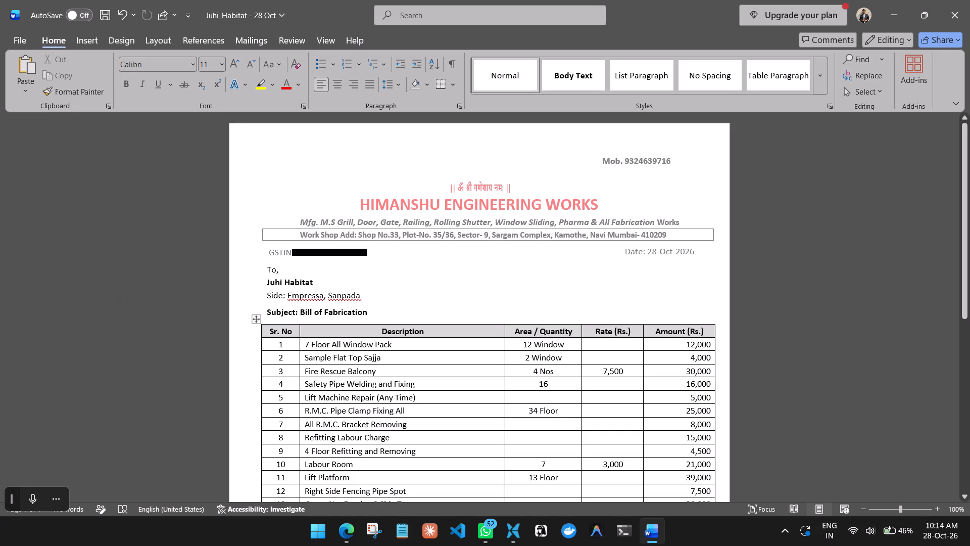
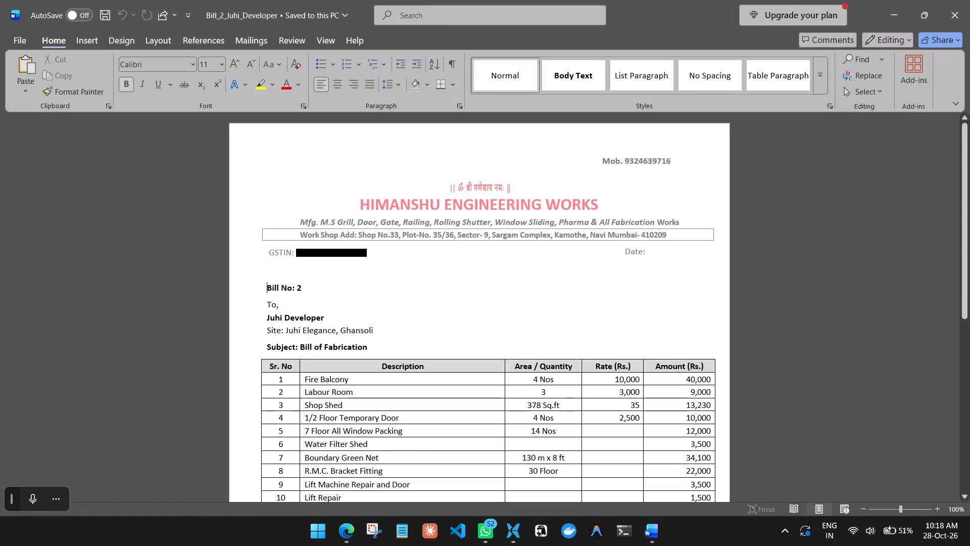
{"action": "left_click_drag", "start_coordinate": [271, 298], "coordinate": [264, 260]}
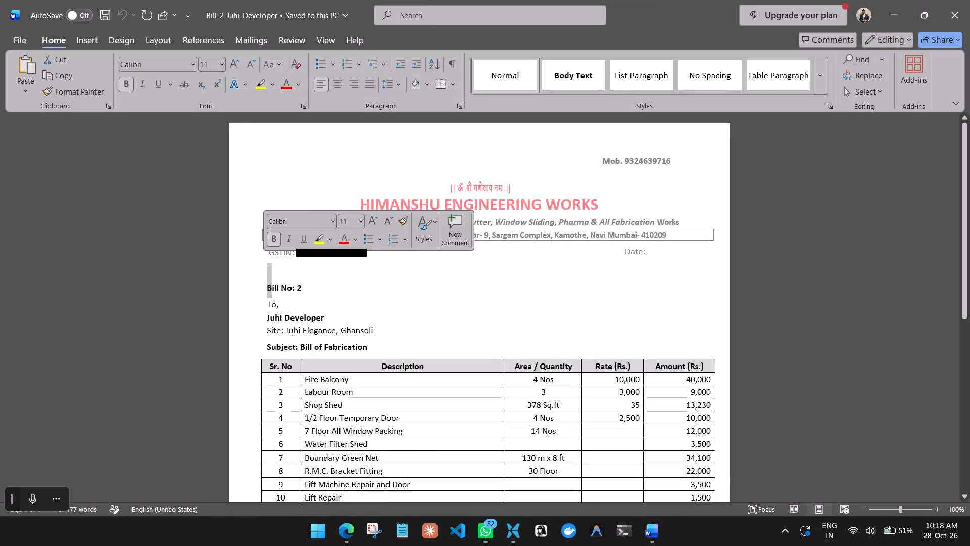
{"action": "key", "text": "BackSpace"}
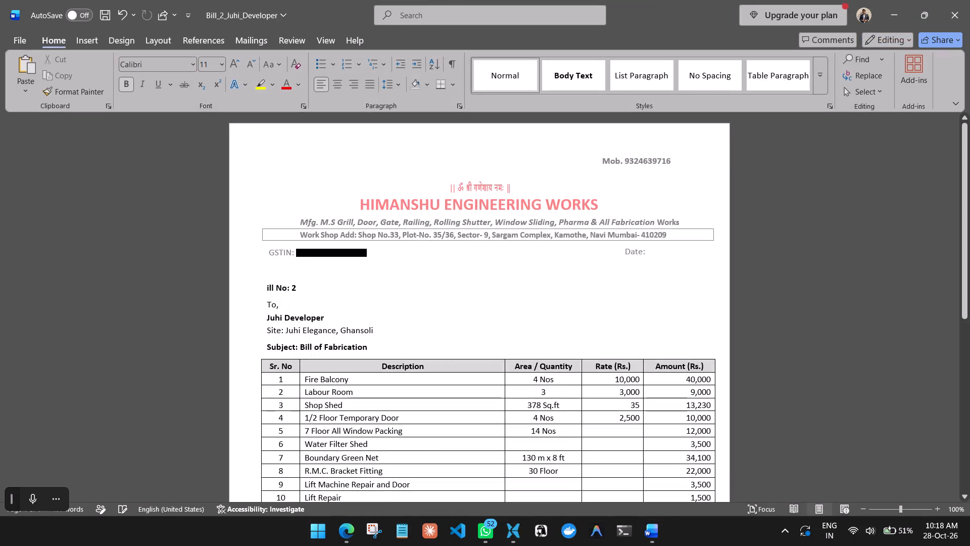
{"action": "left_click_drag", "start_coordinate": [269, 304], "coordinate": [271, 253]}
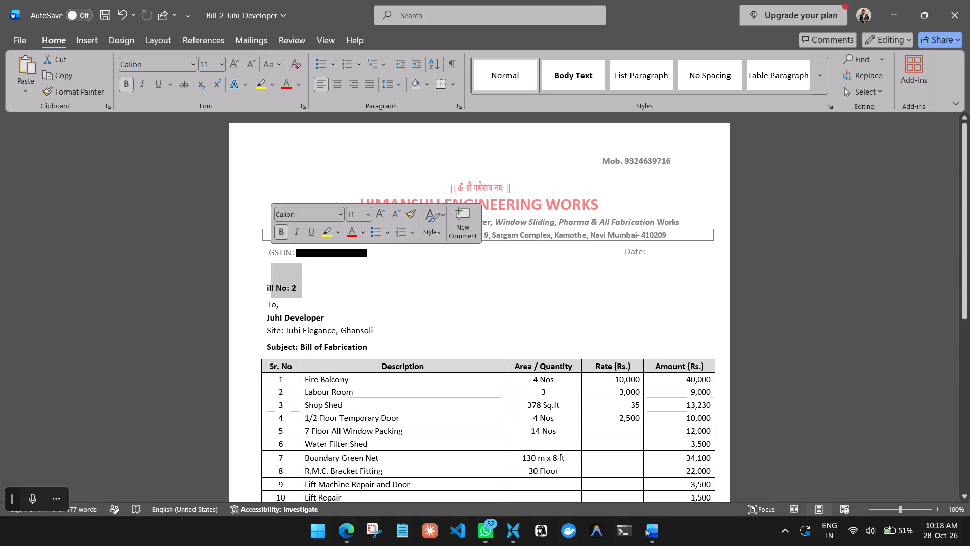
{"action": "key", "text": "BackSpace"}
{"action": "key", "text": "BackSpace"}
{"action": "key", "text": "BackSpace"}
{"action": "key", "text": "BackSpace"}
{"action": "key", "text": "BackSpace"}
{"action": "key", "text": "BackSpace"}
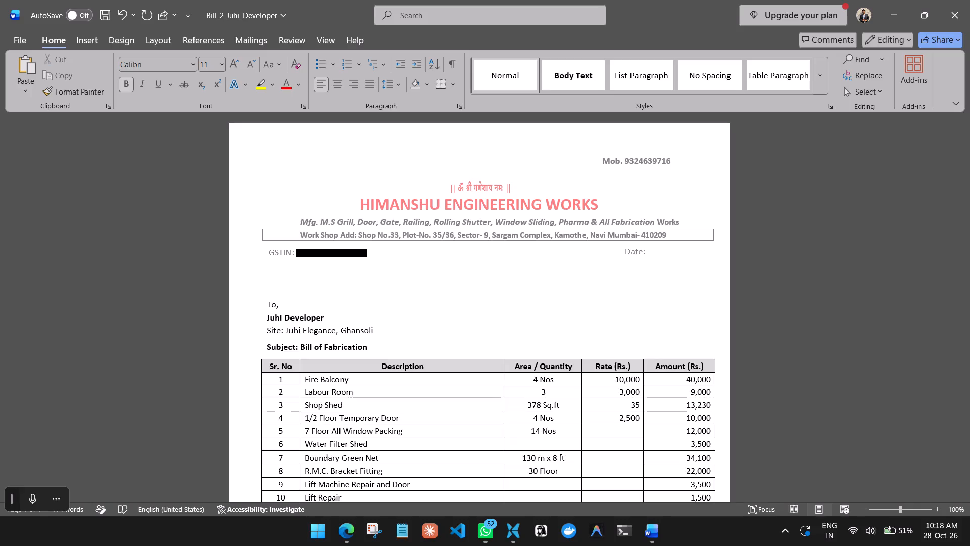
{"action": "key", "text": "BackSpace"}
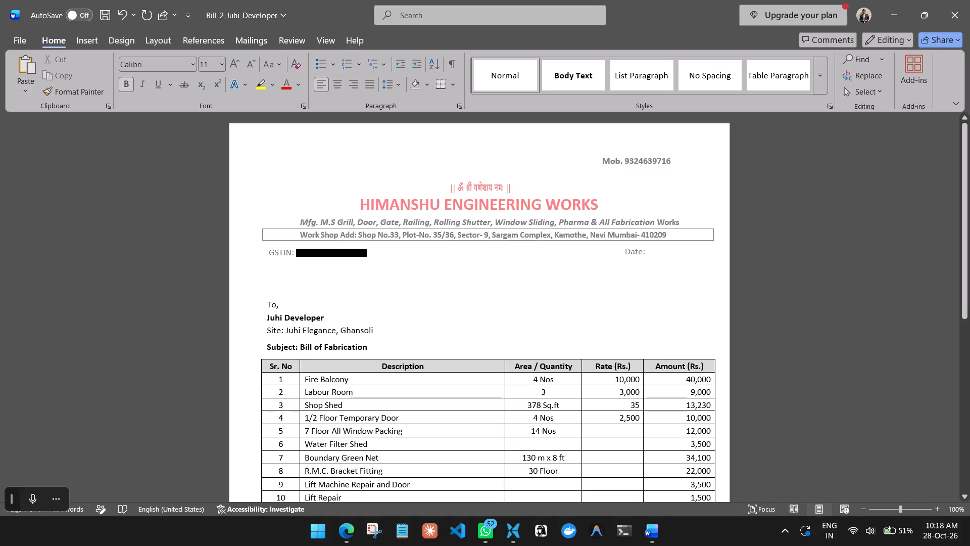
{"action": "left_click_drag", "start_coordinate": [268, 306], "coordinate": [254, 260]}
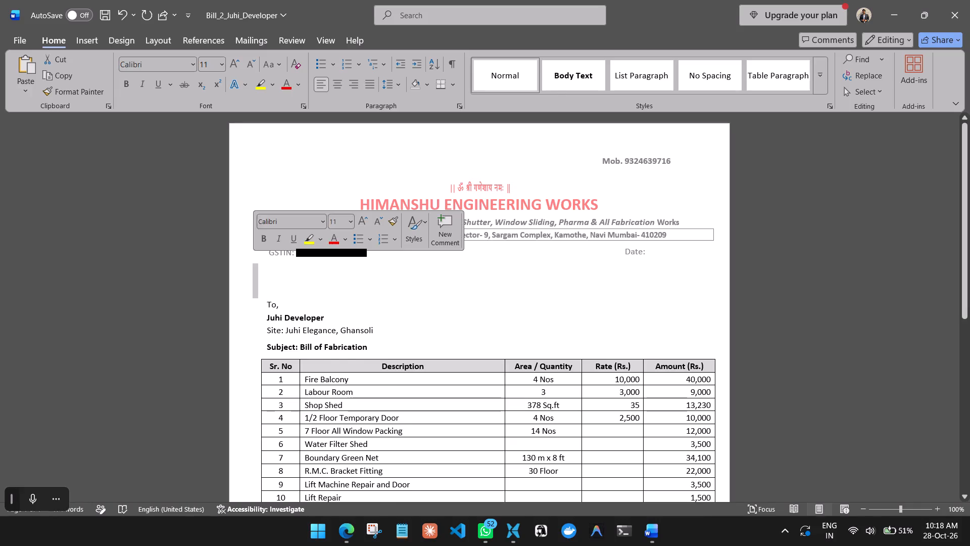
{"action": "key", "text": "BackSpace"}
Enter the date 28-Oct-2026 after "Date:" in the letterhead header and return to the document body.
{"action": "double_click", "coordinate": [659, 252]}
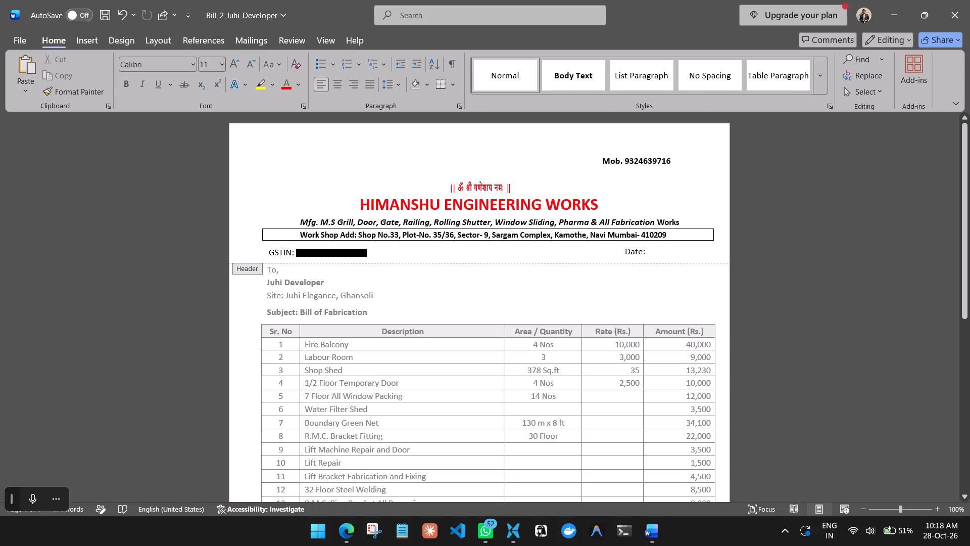
{"action": "left_click", "coordinate": [659, 252]}
{"action": "type", "text": "28-oc"}
{"action": "key", "text": "Return"}
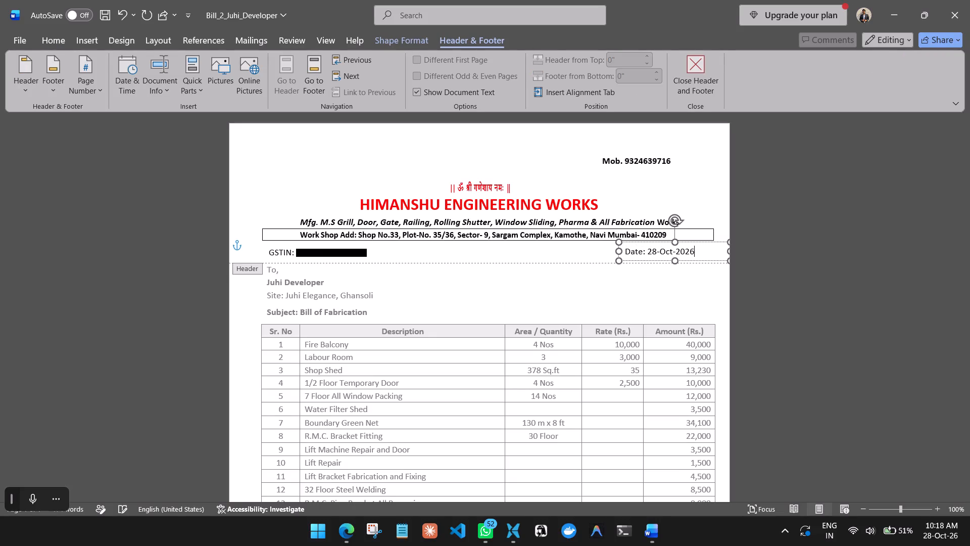
{"action": "left_click", "coordinate": [366, 320]}
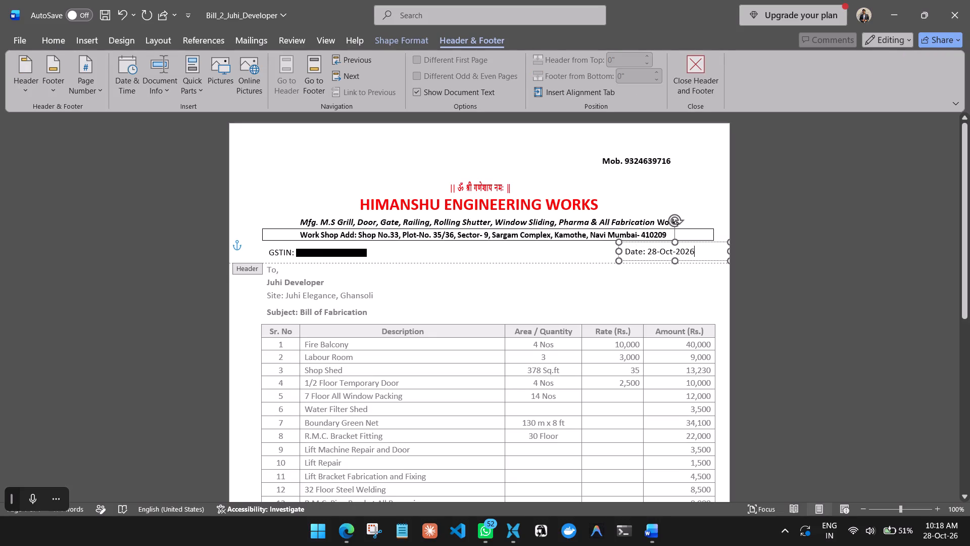
{"action": "left_click", "coordinate": [383, 296]}
{"action": "double_click", "coordinate": [368, 301]}
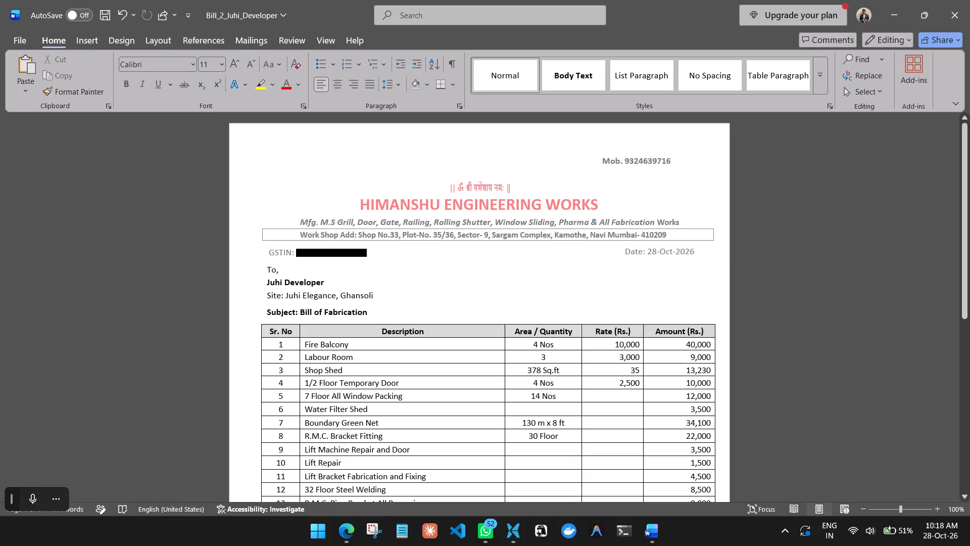
{"action": "left_click", "coordinate": [275, 297]}
{"action": "key", "text": "BackSpace"}
{"action": "key", "text": "d"}
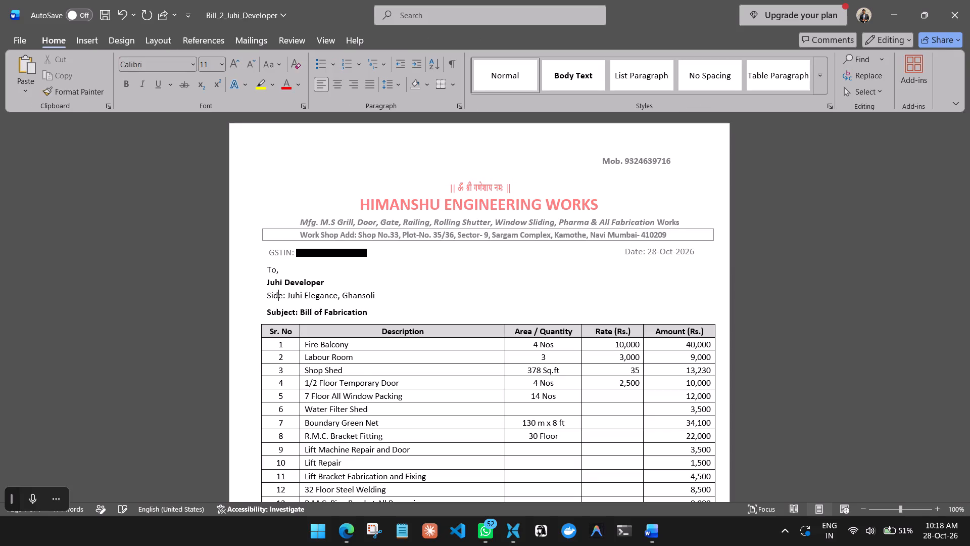
Check the second bill's item table, total, amount in words and signature block.
{"action": "scroll", "coordinate": [330, 305], "scroll_direction": "down", "scroll_amount": 3}
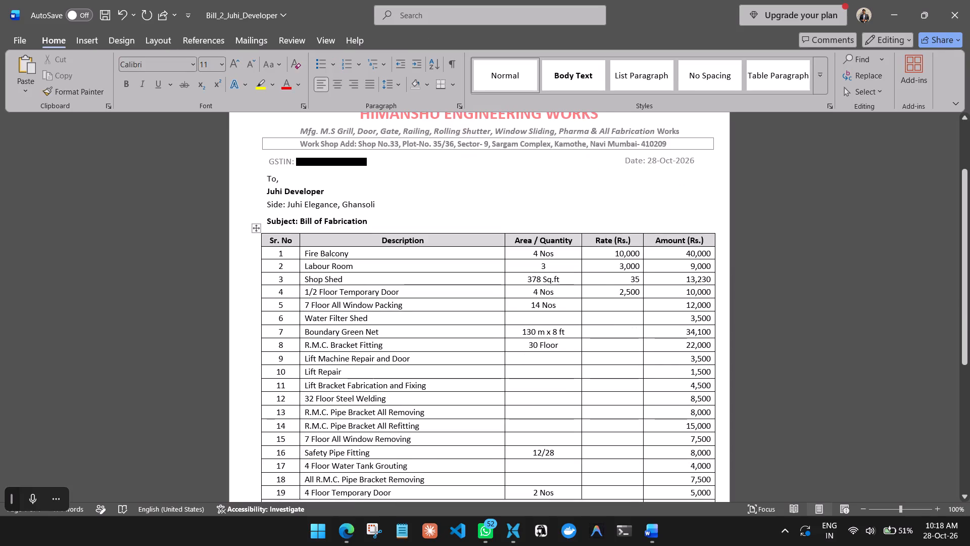
{"action": "scroll", "coordinate": [359, 278], "scroll_direction": "down", "scroll_amount": 3}
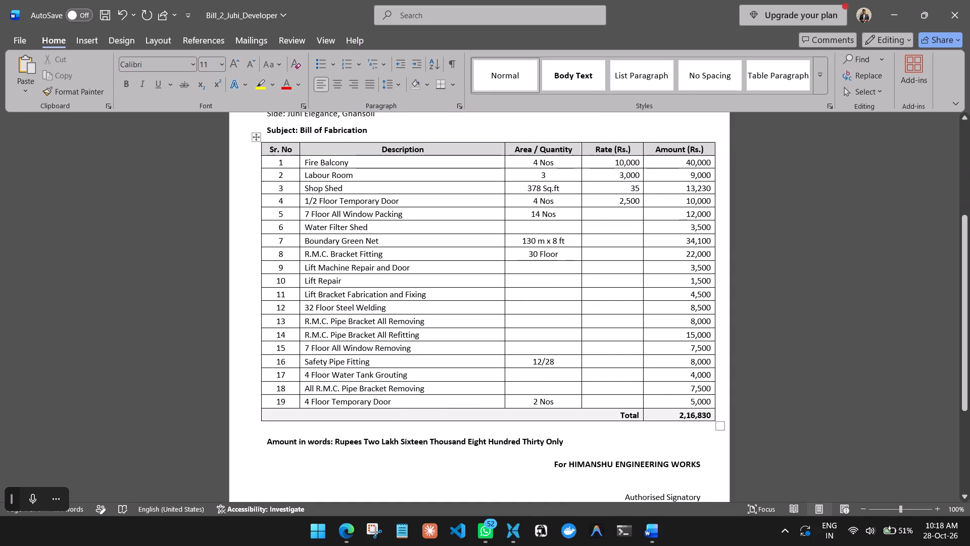
{"action": "scroll", "coordinate": [359, 278], "scroll_direction": "down", "scroll_amount": 4}
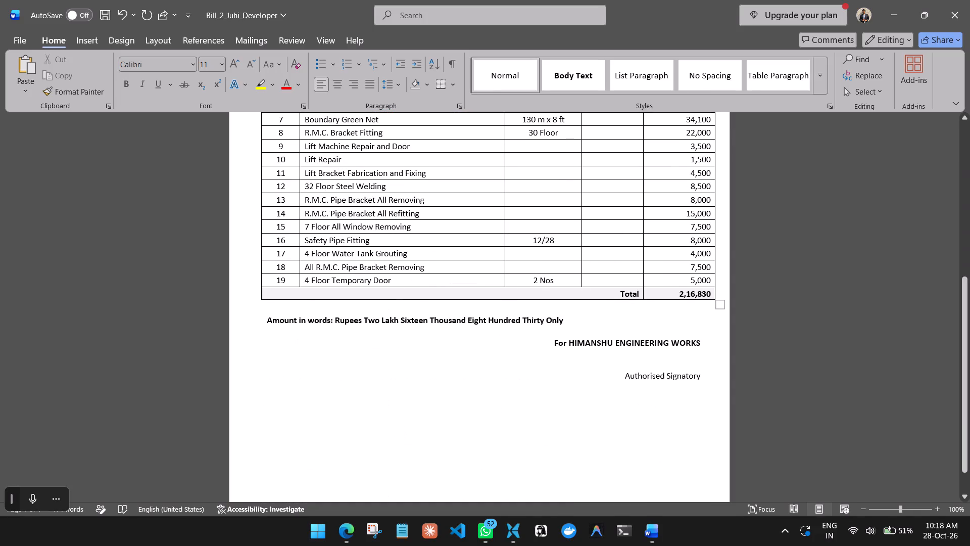
{"action": "scroll", "coordinate": [362, 277], "scroll_direction": "up", "scroll_amount": 3}
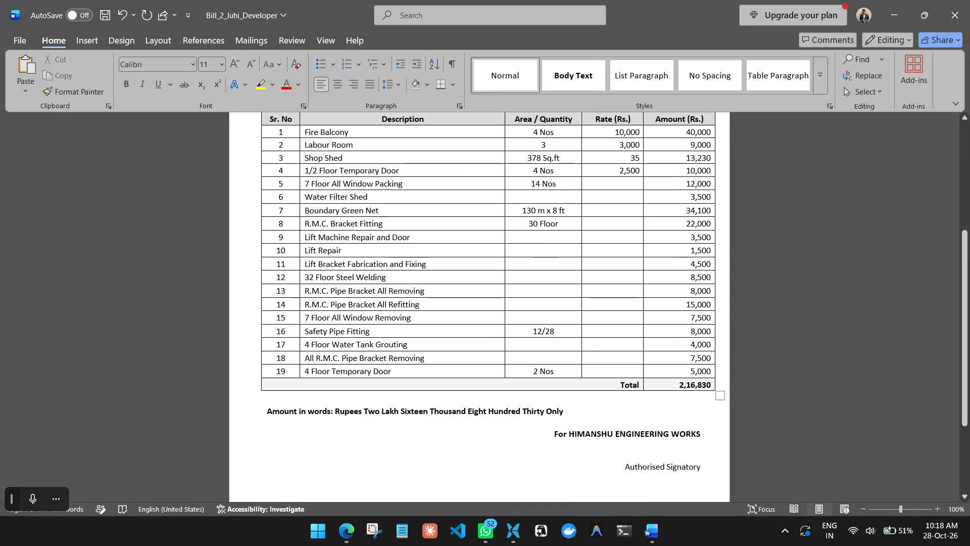
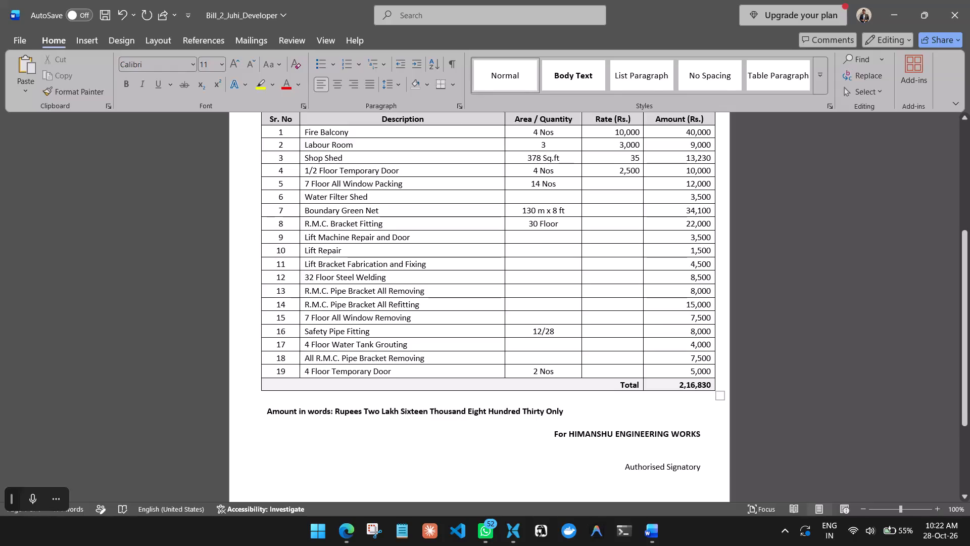
Centre-align the entries of the Rate (Rs.) column in the second bill's item table.
{"action": "scroll", "coordinate": [506, 258], "scroll_direction": "up", "scroll_amount": 1}
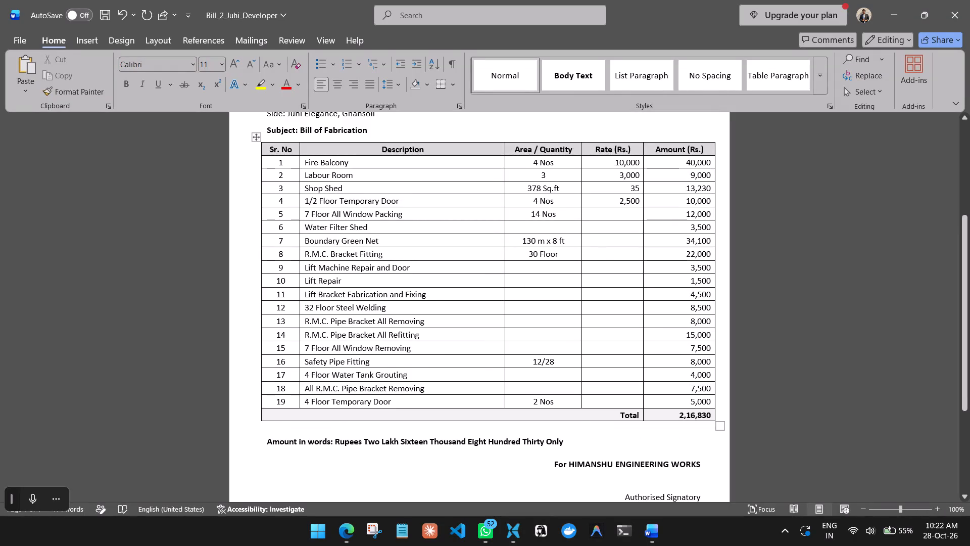
{"action": "scroll", "coordinate": [505, 258], "scroll_direction": "up", "scroll_amount": 2}
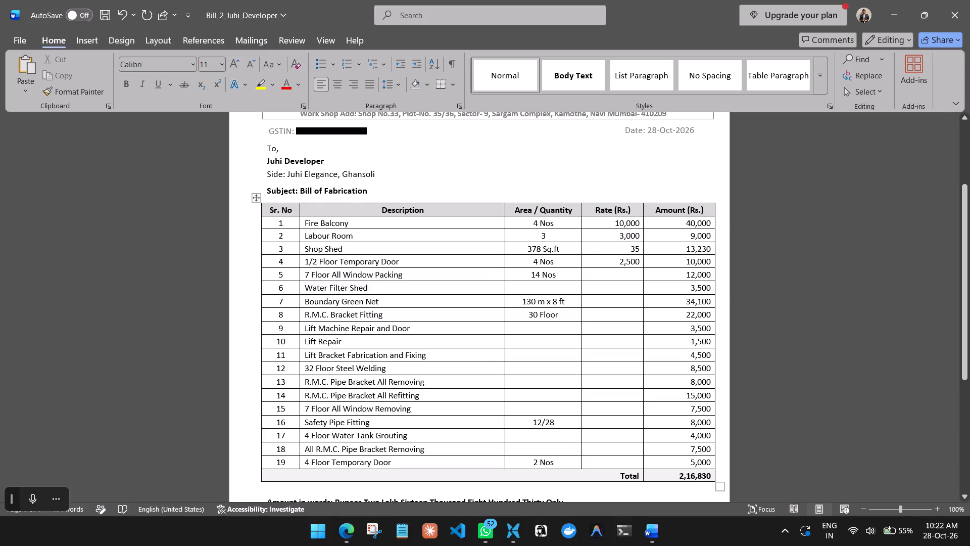
{"action": "scroll", "coordinate": [504, 253], "scroll_direction": "down", "scroll_amount": 3}
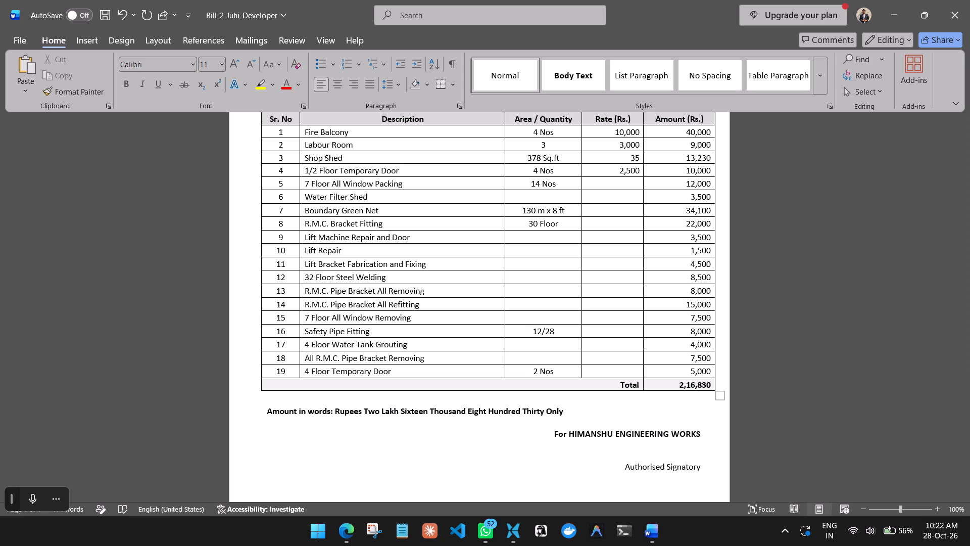
{"action": "scroll", "coordinate": [587, 217], "scroll_direction": "up", "scroll_amount": 1}
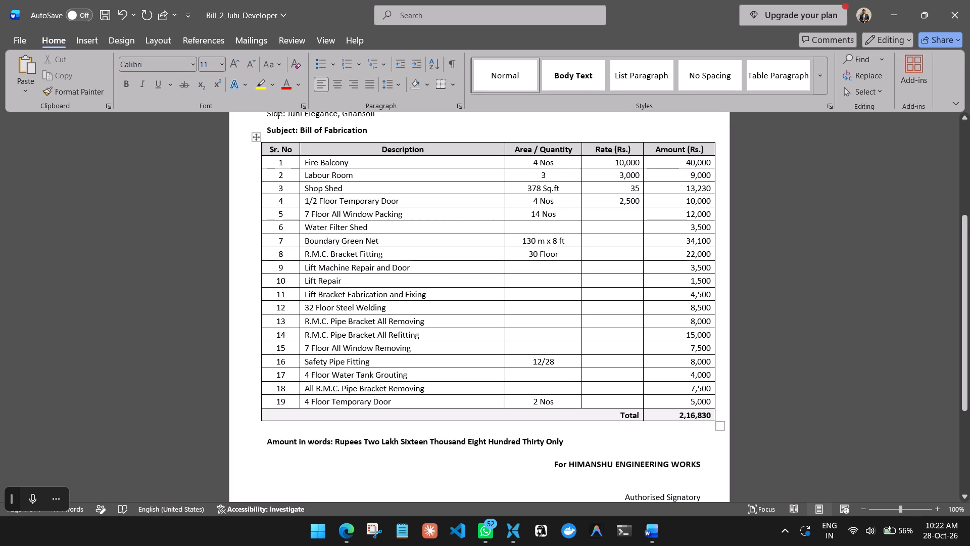
{"action": "left_click", "coordinate": [614, 143]}
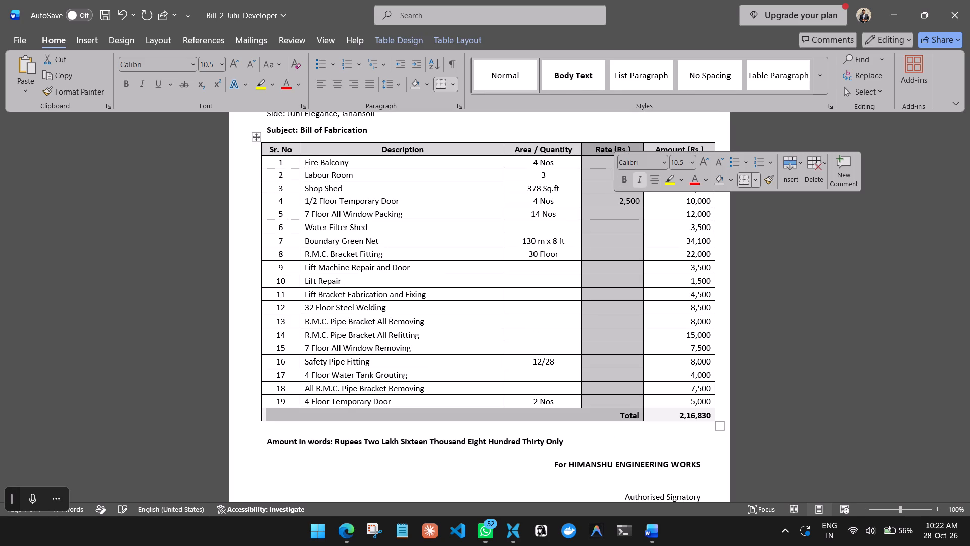
{"action": "left_click", "coordinate": [650, 184]}
{"action": "left_click", "coordinate": [523, 376]}
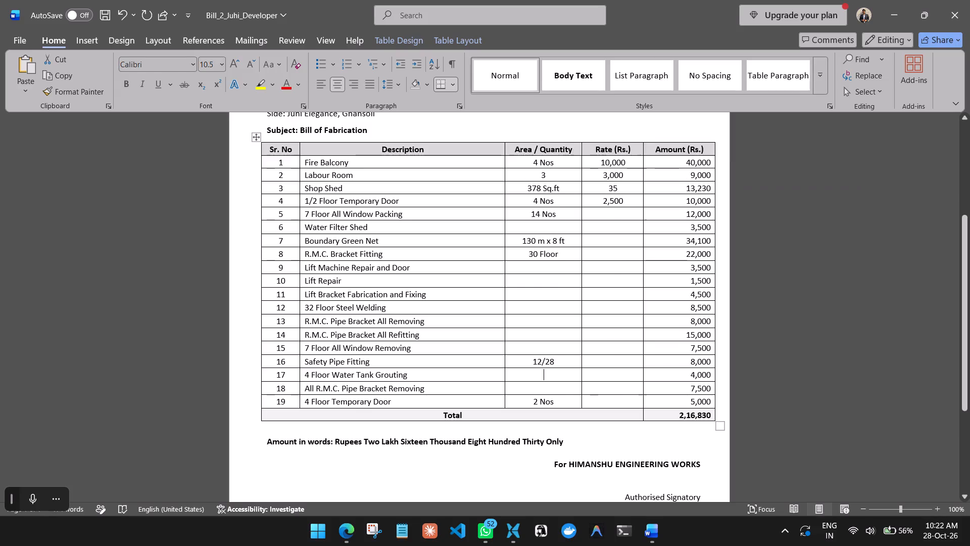
Right-align the "Total" label in the last row of the item table.
{"action": "double_click", "coordinate": [423, 413]}
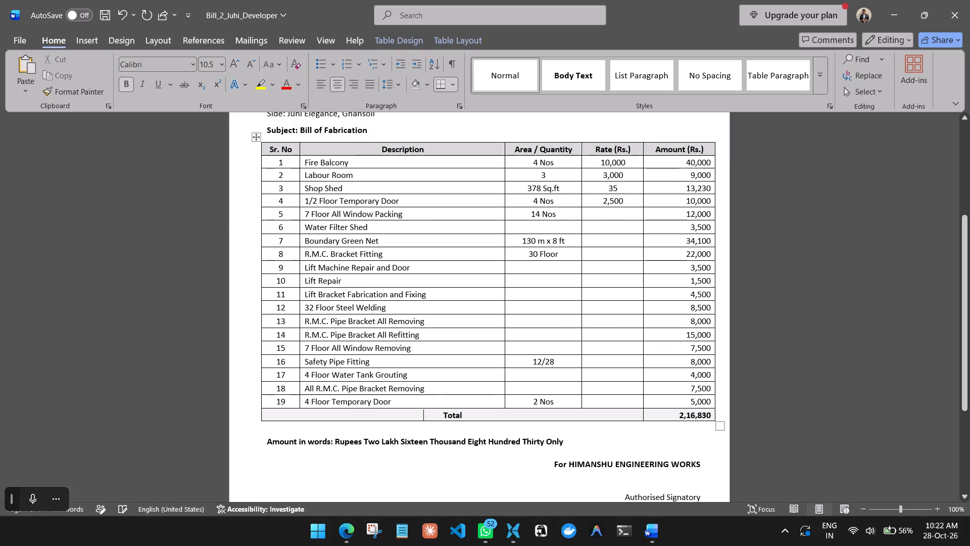
{"action": "left_click", "coordinate": [358, 82]}
{"action": "left_click", "coordinate": [511, 324]}
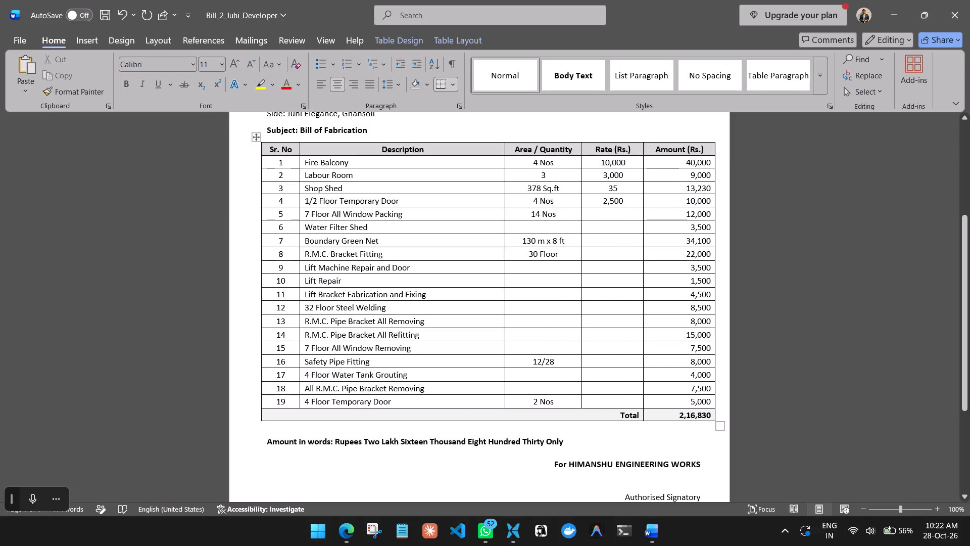
Review the whole bill from the letterhead and address lines to the item table, total and signature block.
{"action": "scroll", "coordinate": [620, 305], "scroll_direction": "down", "scroll_amount": 4}
{"action": "scroll", "coordinate": [620, 305], "scroll_direction": "up", "scroll_amount": 9}
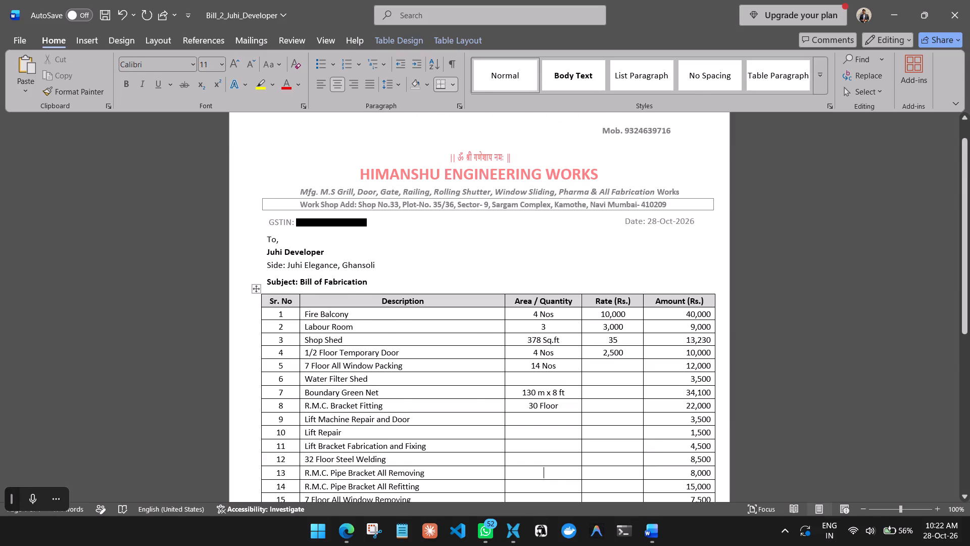
{"action": "scroll", "coordinate": [620, 304], "scroll_direction": "down", "scroll_amount": 14}
{"action": "scroll", "coordinate": [620, 304], "scroll_direction": "up", "scroll_amount": 5}
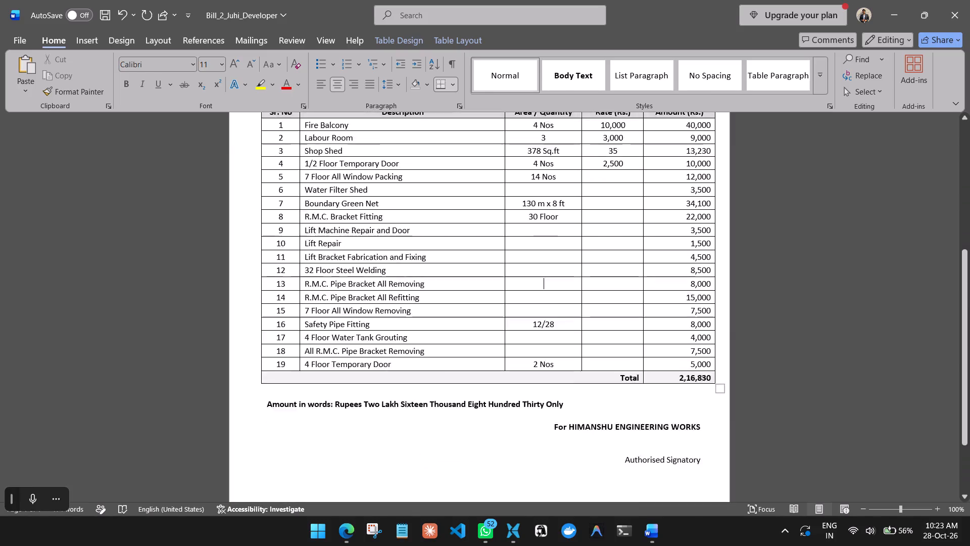
{"action": "scroll", "coordinate": [620, 304], "scroll_direction": "up", "scroll_amount": 7}
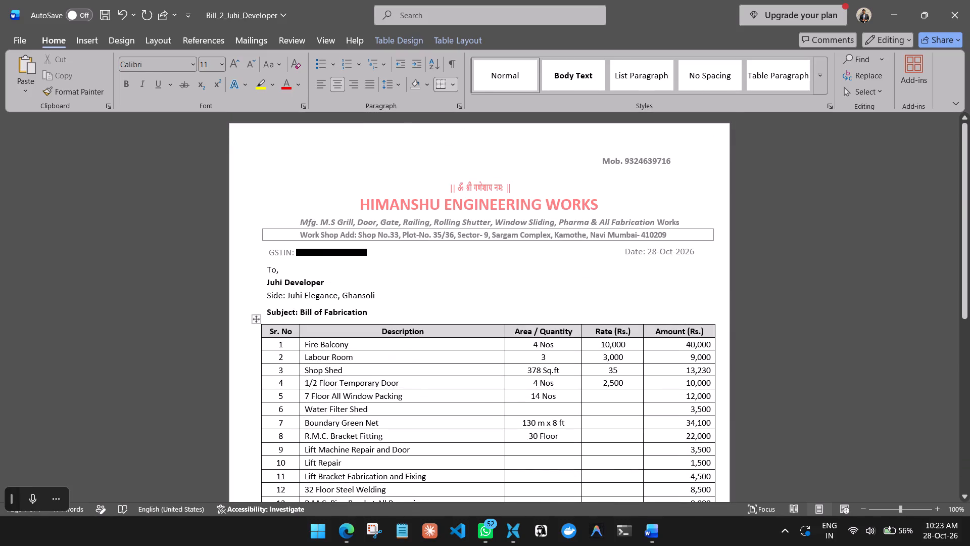
Save the edited second Juhi Developer bill under its existing name.
{"action": "left_click", "coordinate": [346, 300]}
{"action": "key", "text": "ctrl+s"}
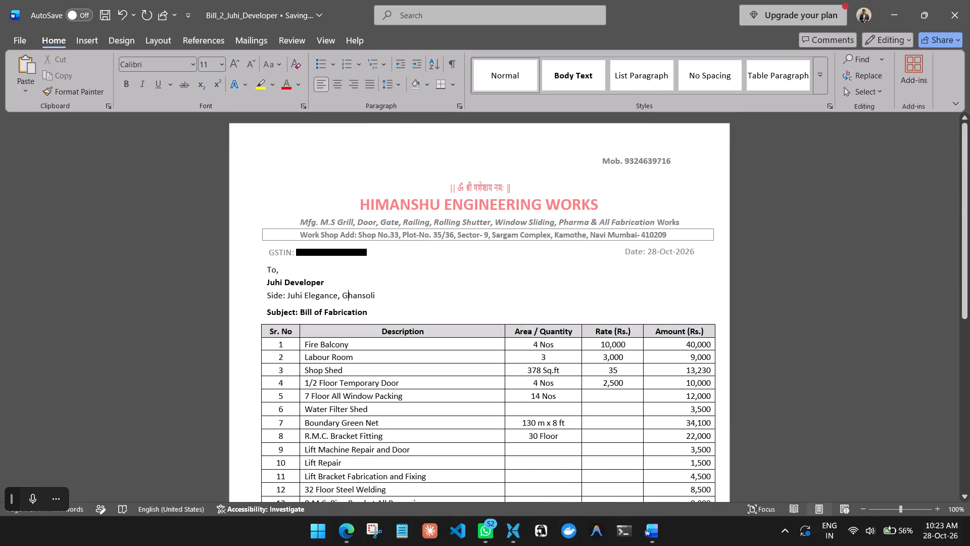
{"action": "key", "text": "ctrl+s"}
Save a copy of the bill in the Business Files folder on the Softwares & Files (D:) drive.
{"action": "left_click", "coordinate": [29, 37]}
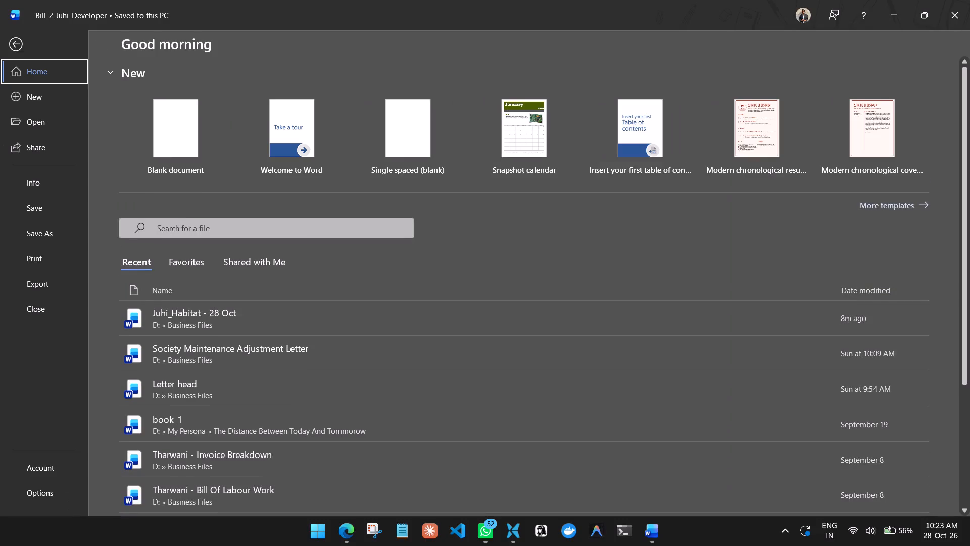
{"action": "left_click", "coordinate": [60, 235]}
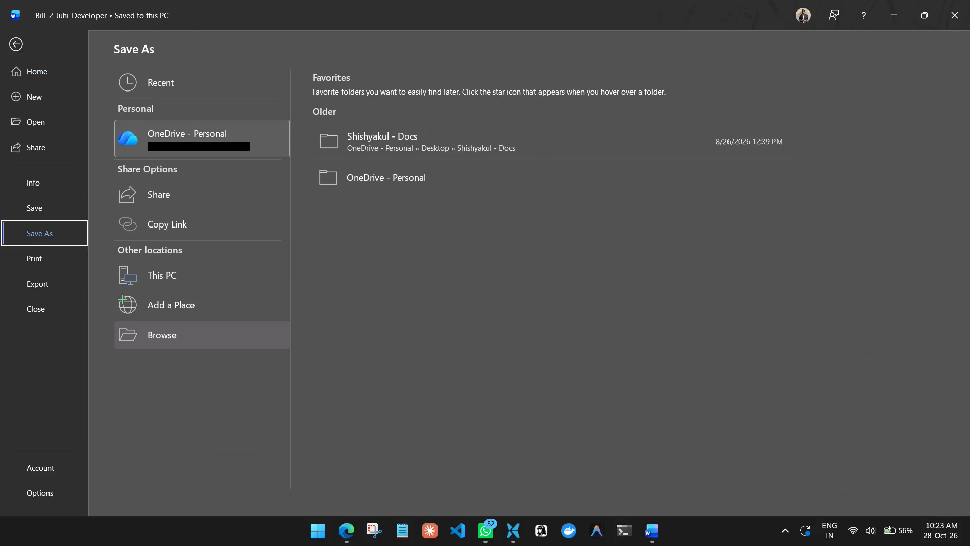
{"action": "left_click", "coordinate": [218, 324]}
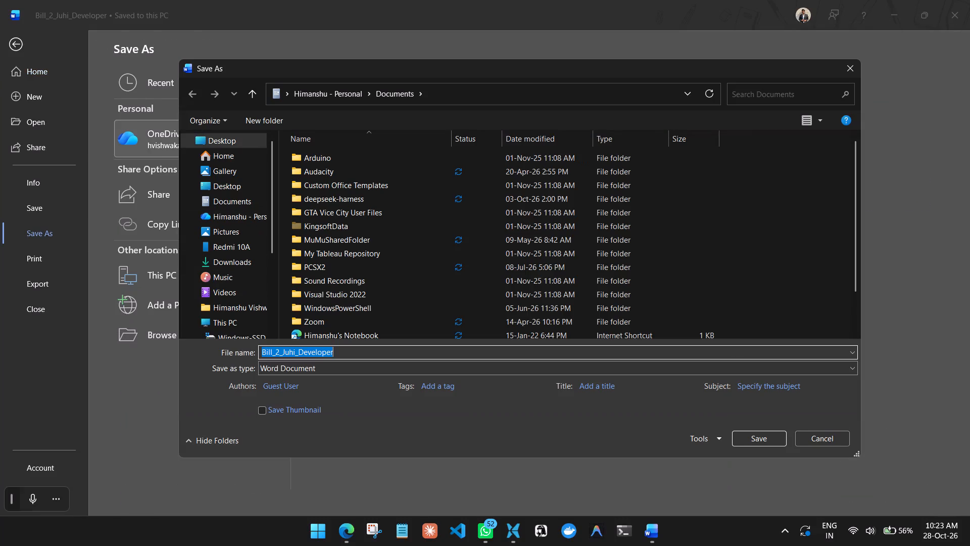
{"action": "scroll", "coordinate": [236, 322], "scroll_direction": "down", "scroll_amount": 3}
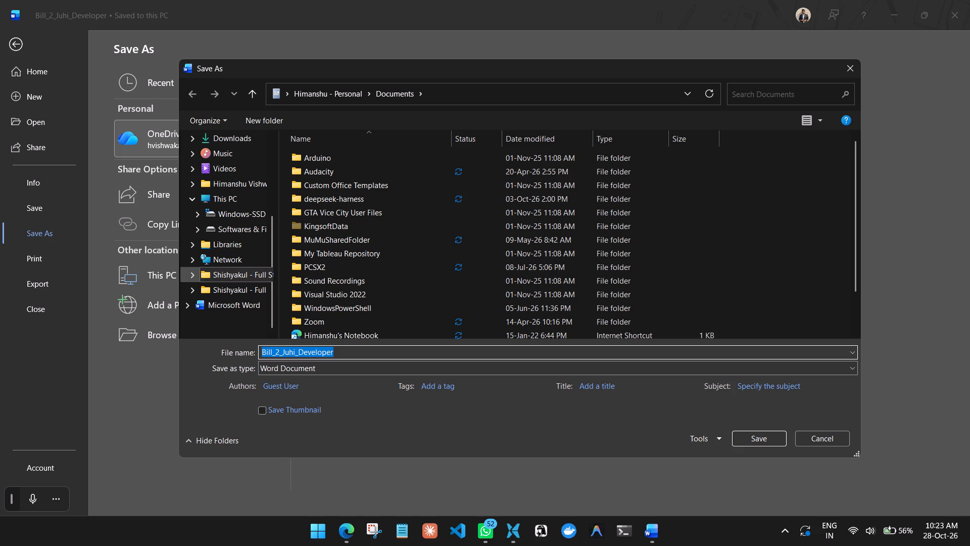
{"action": "left_click", "coordinate": [232, 229]}
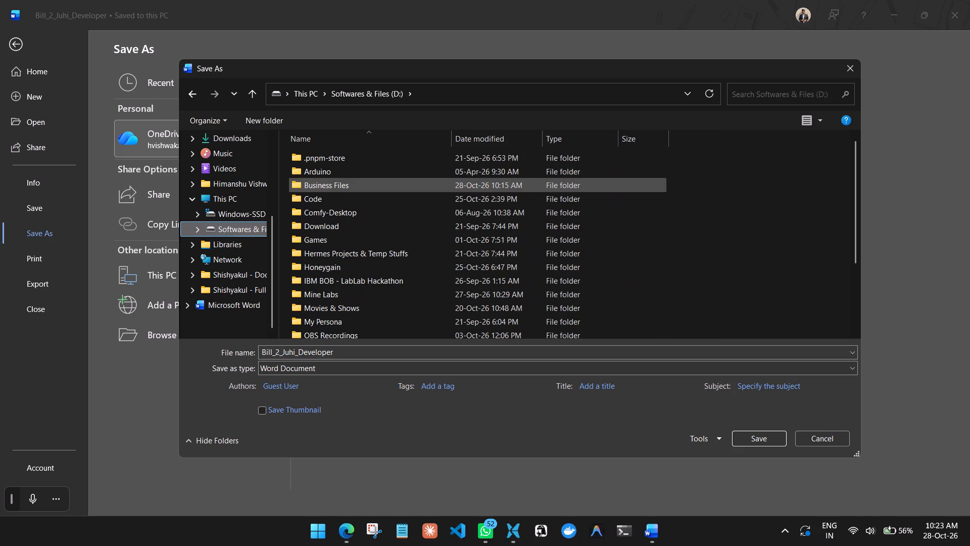
{"action": "double_click", "coordinate": [349, 186]}
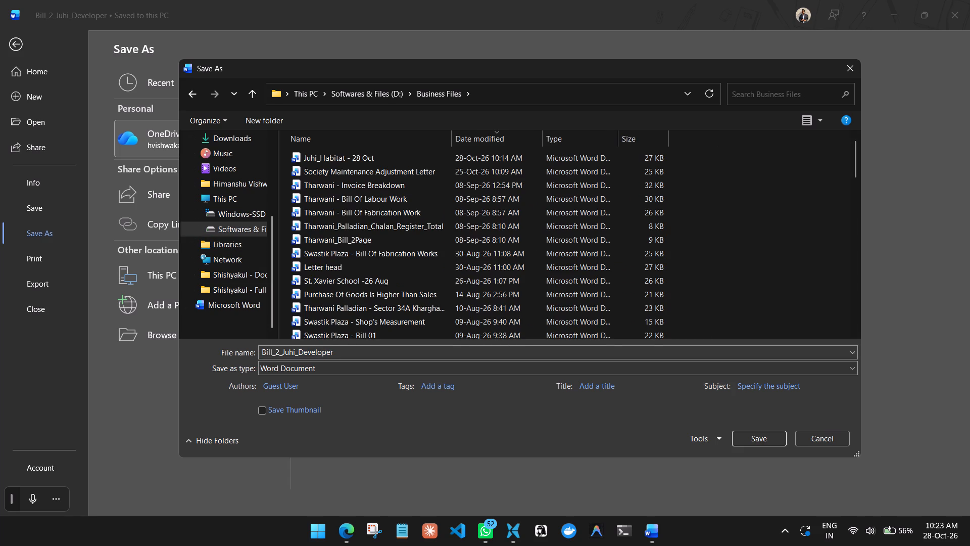
Name the bill's copy "Juhi_Developer -28Oct" and save it as a Word document in the Business Files folder.
{"action": "left_click_drag", "start_coordinate": [282, 349], "coordinate": [261, 349]}
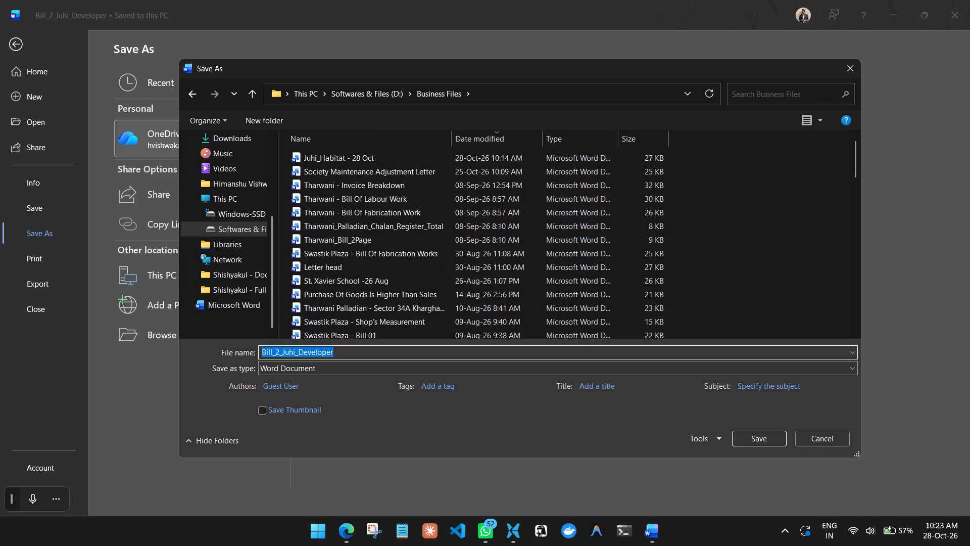
{"action": "left_click", "coordinate": [283, 348]}
{"action": "left_click_drag", "start_coordinate": [284, 351], "coordinate": [239, 353]}
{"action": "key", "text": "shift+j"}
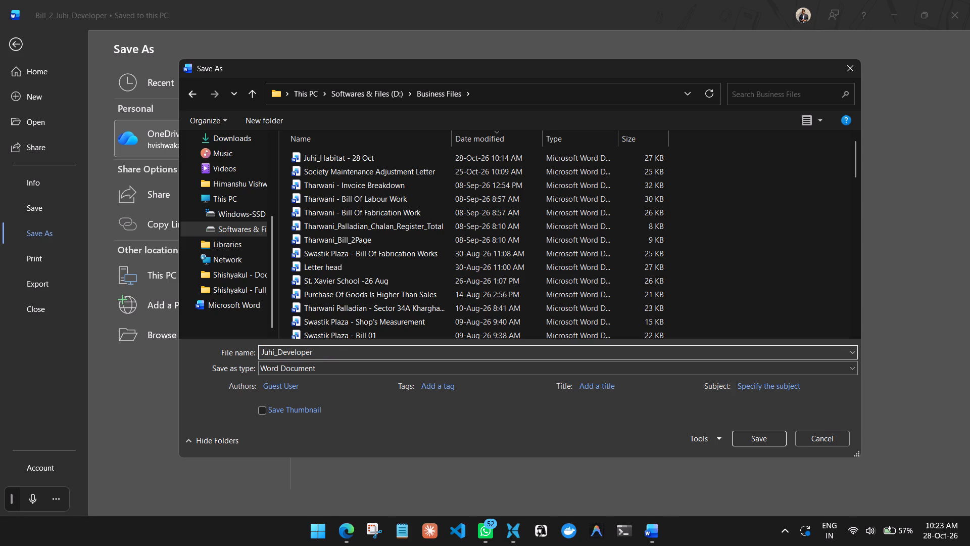
{"action": "left_click", "coordinate": [323, 352]}
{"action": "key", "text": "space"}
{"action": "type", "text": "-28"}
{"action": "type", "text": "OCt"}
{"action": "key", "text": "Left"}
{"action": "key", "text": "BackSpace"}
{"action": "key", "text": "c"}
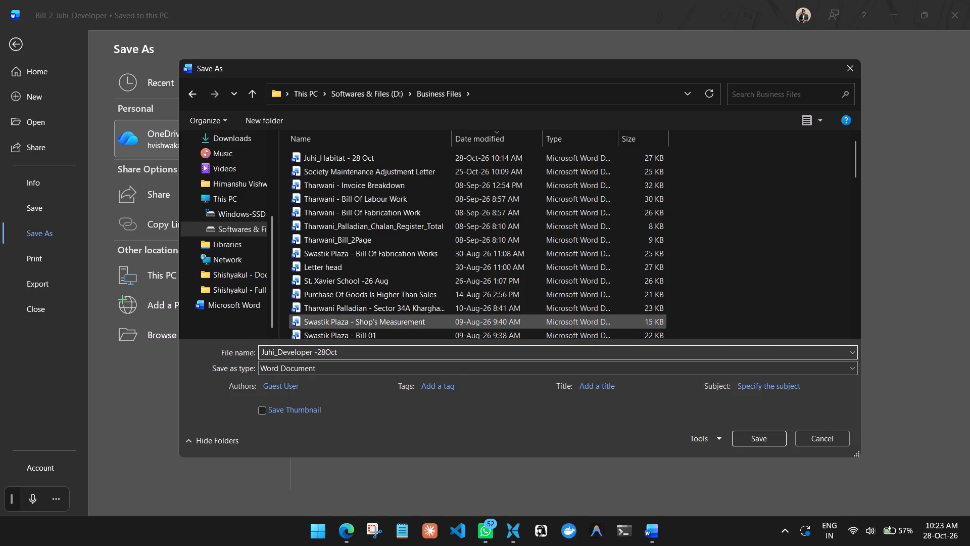
{"action": "left_click", "coordinate": [762, 438]}
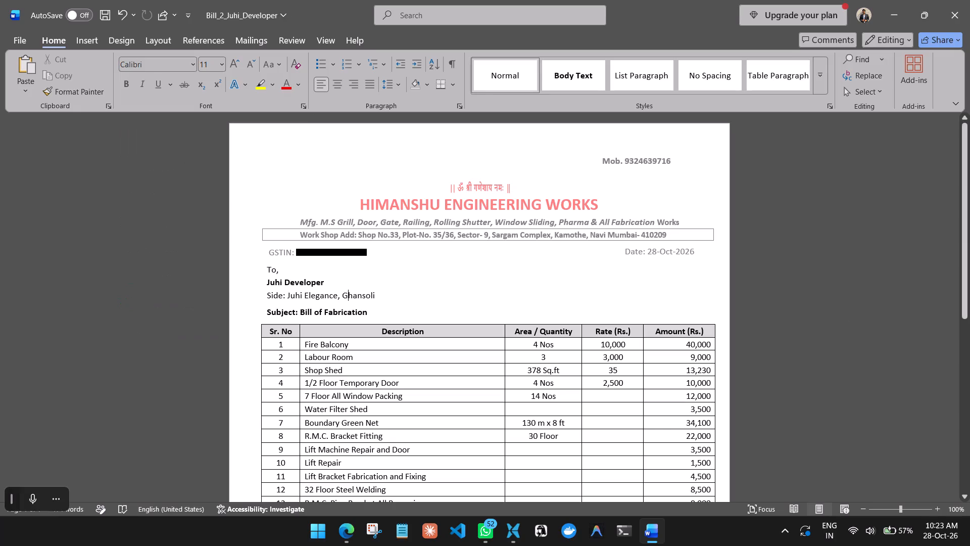
Save the open bill again under its current name.
{"action": "left_click", "coordinate": [359, 298]}
{"action": "key", "text": "ctrl+s"}
{"action": "key", "text": "ctrl+s"}
{"action": "key", "text": "ctrl+s"}
{"action": "key", "text": "ctrl+s"}
{"action": "key", "text": "ctrl+s"}
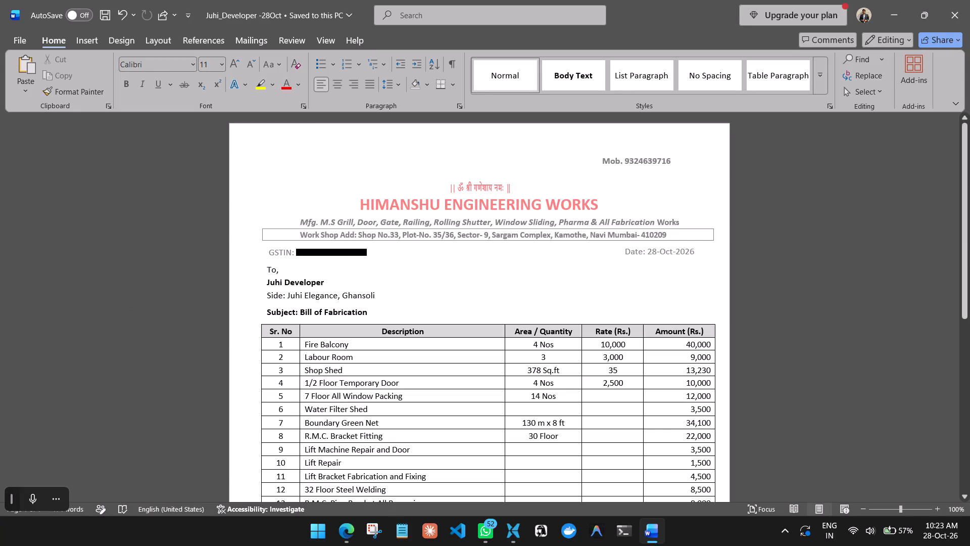
{"action": "key", "text": "ctrl+s"}
{"action": "key", "text": "ctrl+s"}
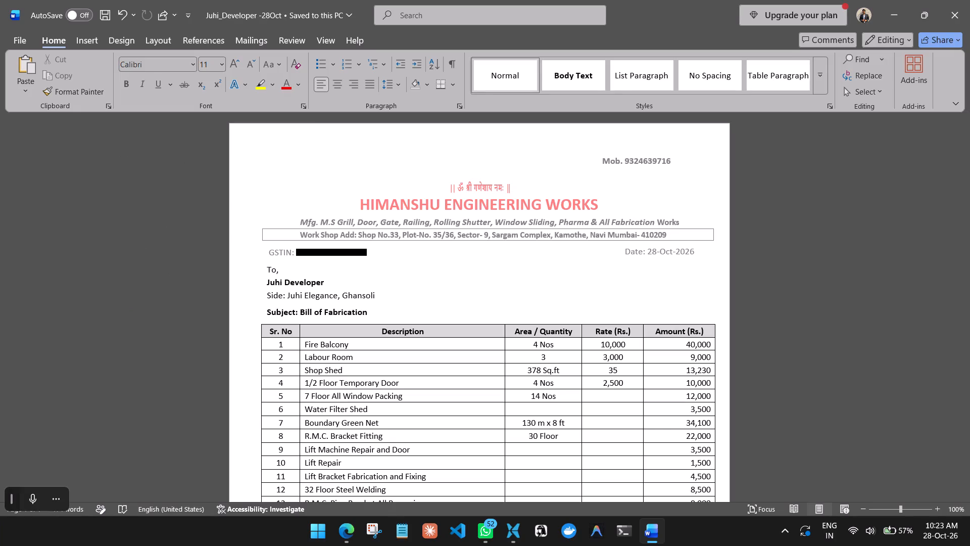
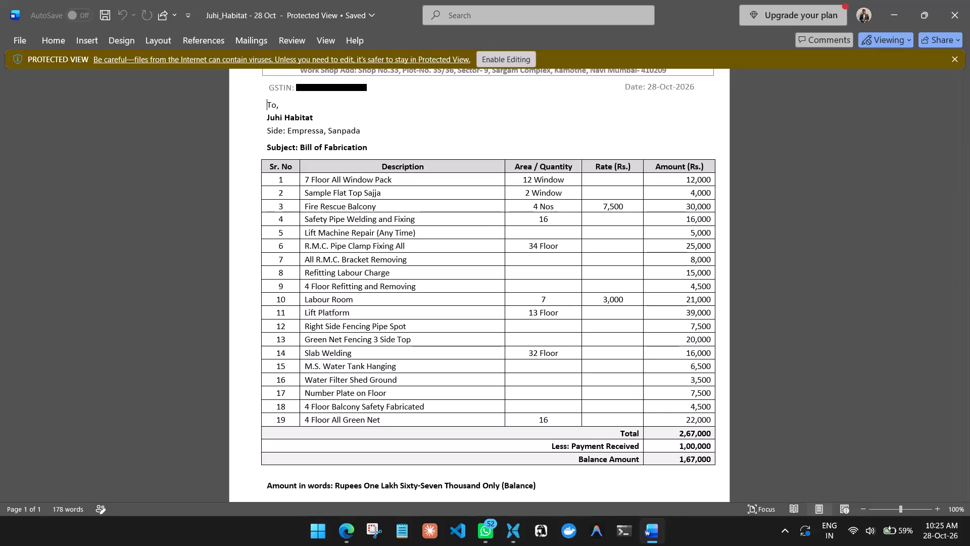
Enable editing of the Juhi Habitat bill and change the item 18 description to "35 Floor Balcony Safety Fabrication".
{"action": "left_click", "coordinate": [496, 55]}
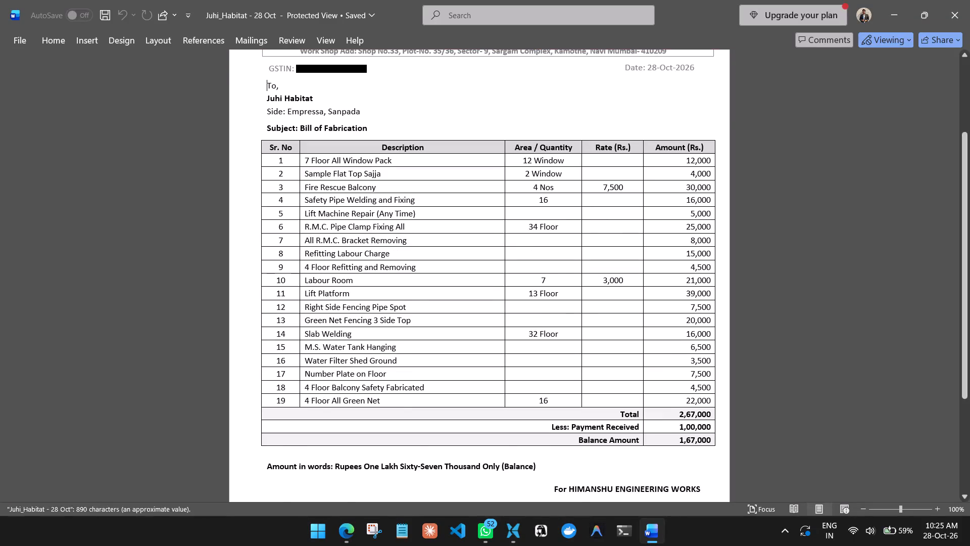
{"action": "scroll", "coordinate": [295, 430], "scroll_direction": "down", "scroll_amount": 6}
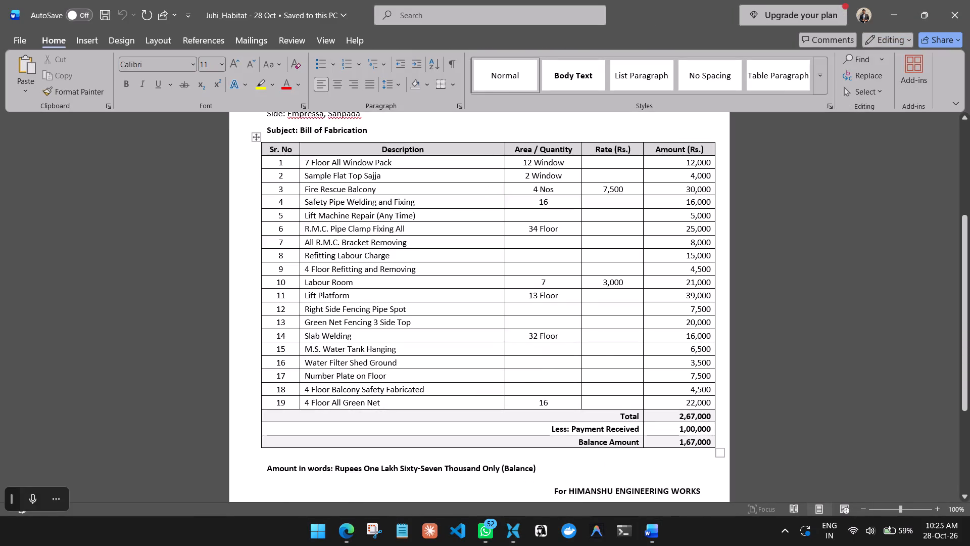
{"action": "left_click", "coordinate": [310, 391]}
{"action": "key", "text": "BackSpace"}
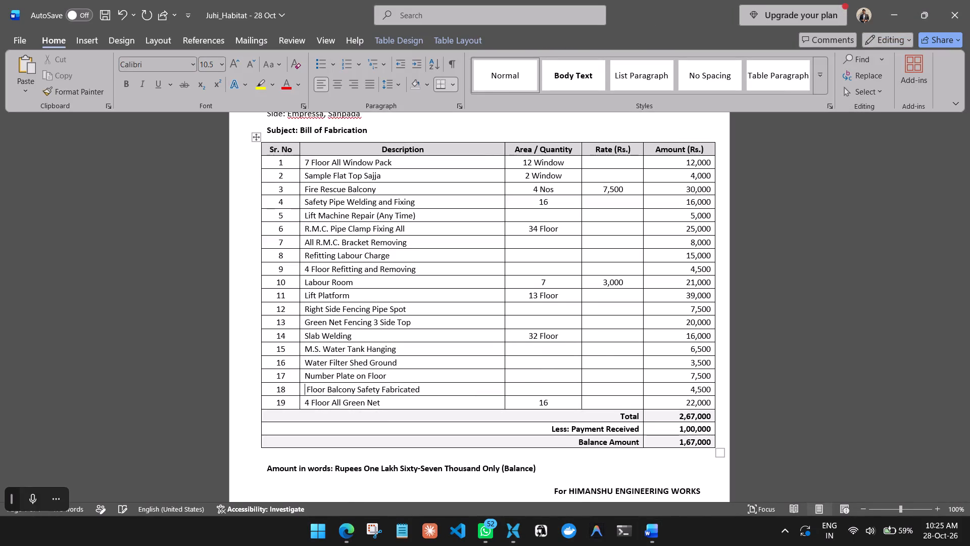
{"action": "type", "text": "35"}
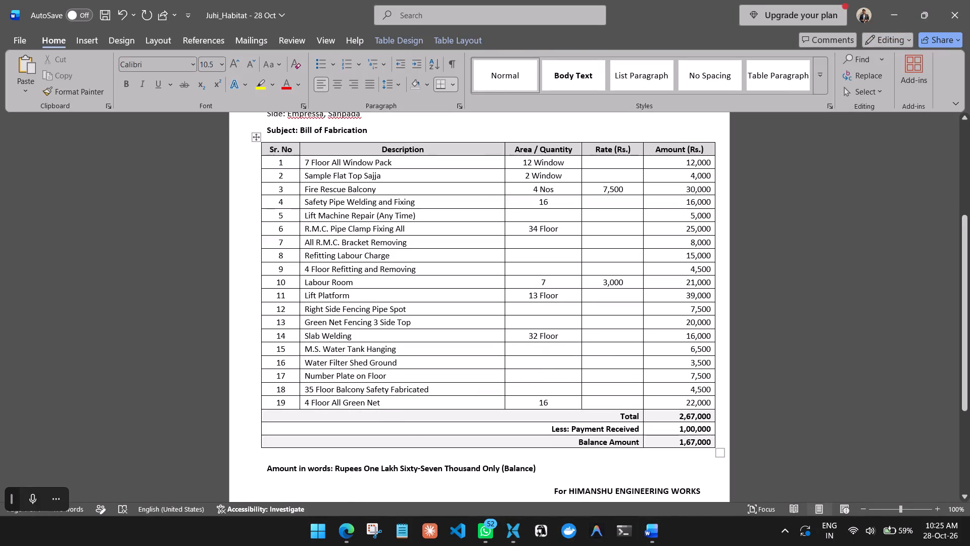
{"action": "left_click", "coordinate": [433, 390]}
{"action": "key", "text": "BackSpace"}
{"action": "key", "text": "BackSpace"}
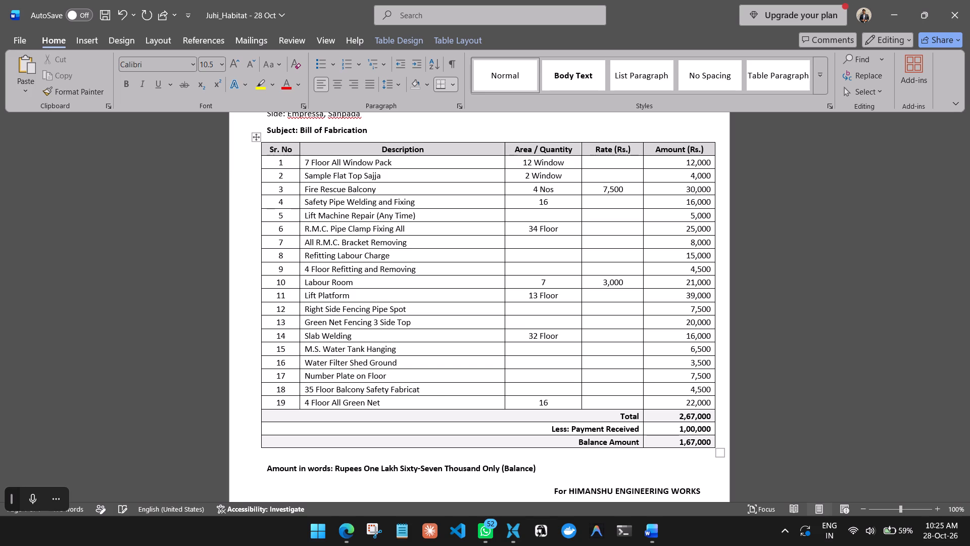
{"action": "type", "text": "ion"}
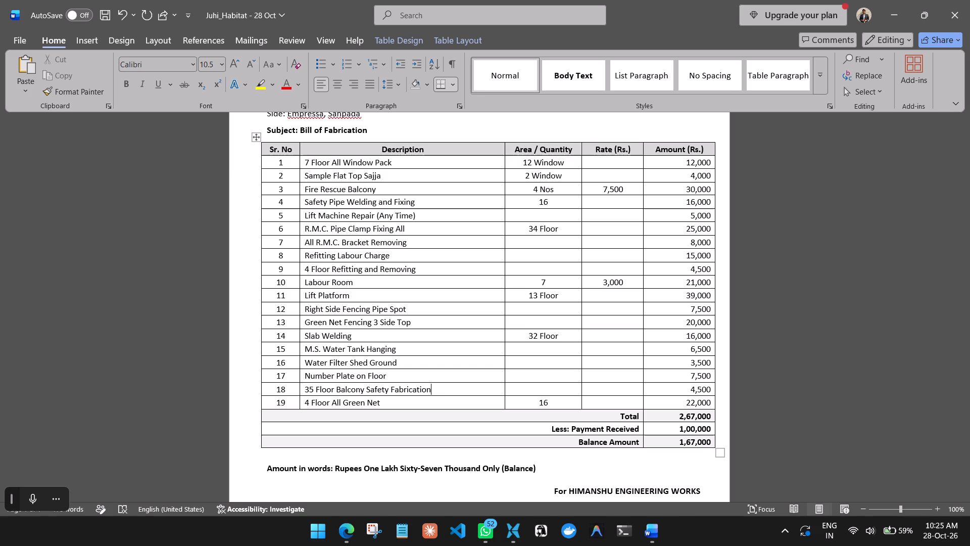
Save the corrected Juhi Habitat bill under its existing name.
{"action": "key", "text": "ctrl+s"}
{"action": "key", "text": "ctrl+s"}
{"action": "key", "text": "ctrl+s"}
{"action": "key", "text": "ctrl+s"}
{"action": "key", "text": "ctrl+s"}
{"action": "key", "text": "ctrl+s"}
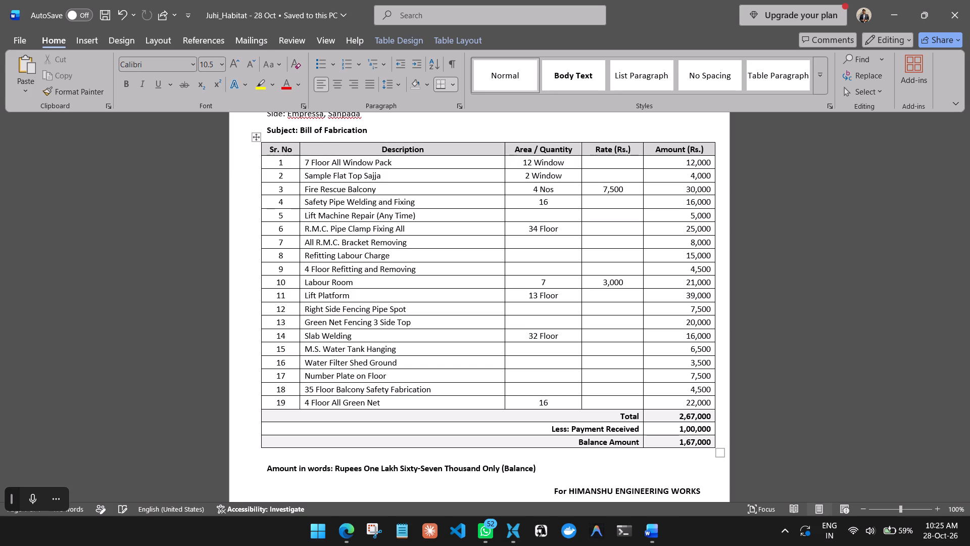
{"action": "key", "text": "ctrl+s"}
{"action": "key", "text": "ctrl+s"}
{"action": "key", "text": "ctrl+s"}
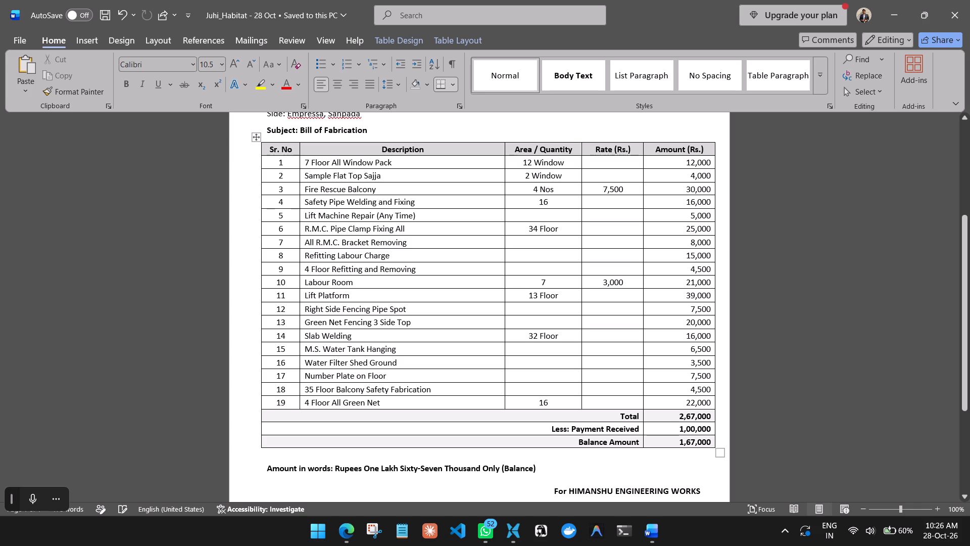
{"action": "key", "text": "ctrl+s"}
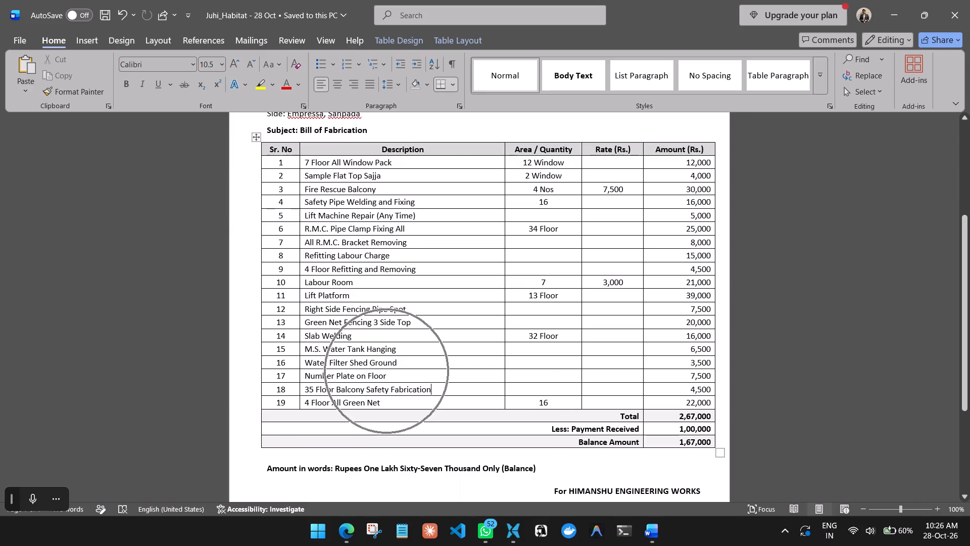
{"action": "scroll", "coordinate": [412, 363], "scroll_direction": "up", "scroll_amount": 3}
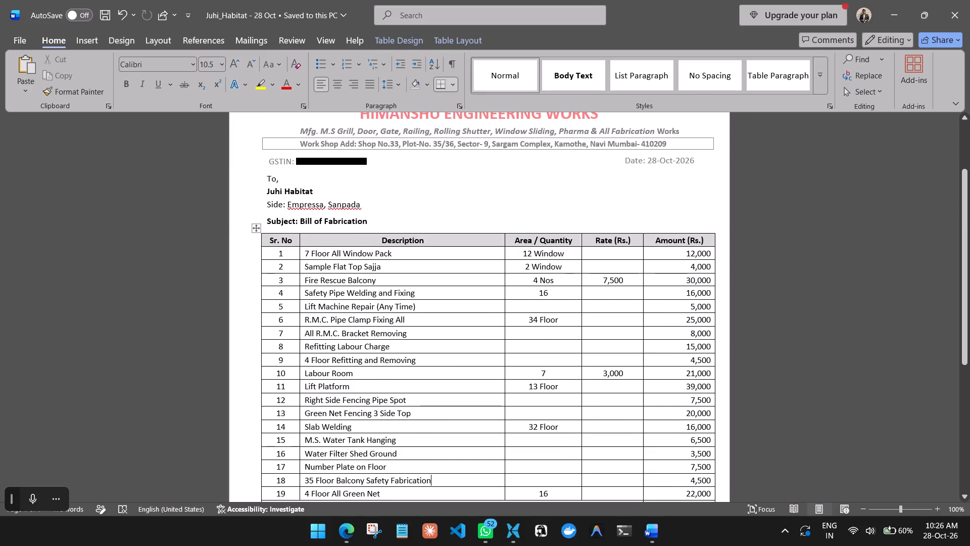
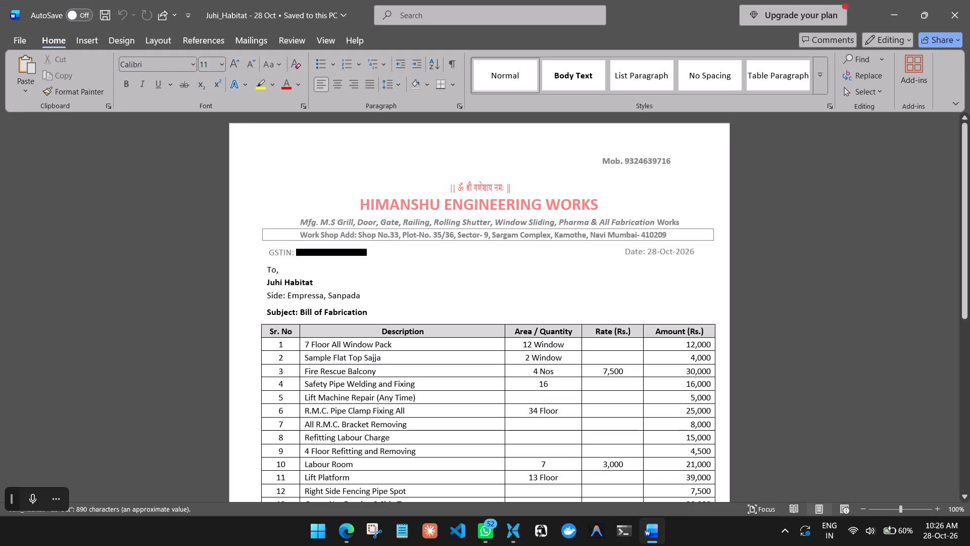
Change the item 18 description in the Juhi Habitat bill table to "35 Floor Balcony Safety Fabrication".
{"action": "scroll", "coordinate": [415, 302], "scroll_direction": "down", "scroll_amount": 3}
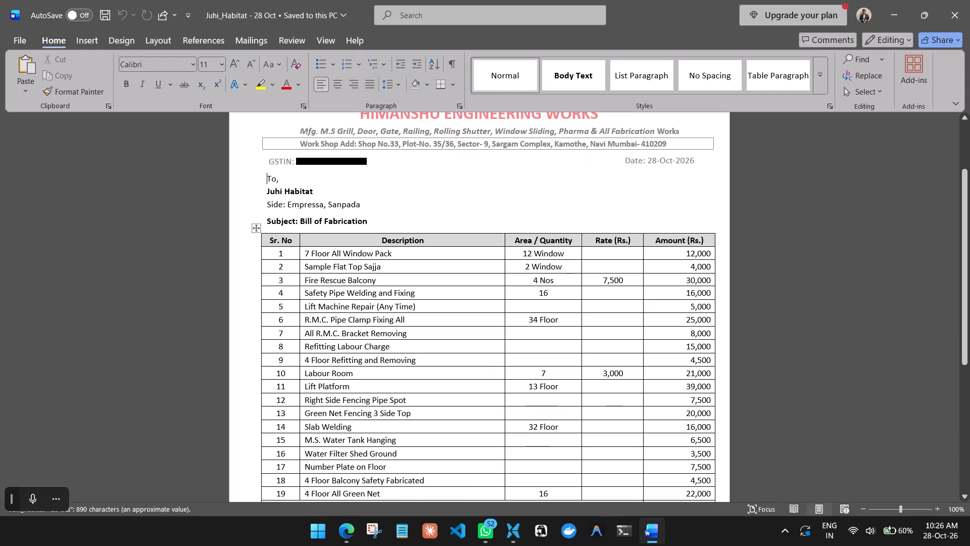
{"action": "scroll", "coordinate": [415, 302], "scroll_direction": "down", "scroll_amount": 3}
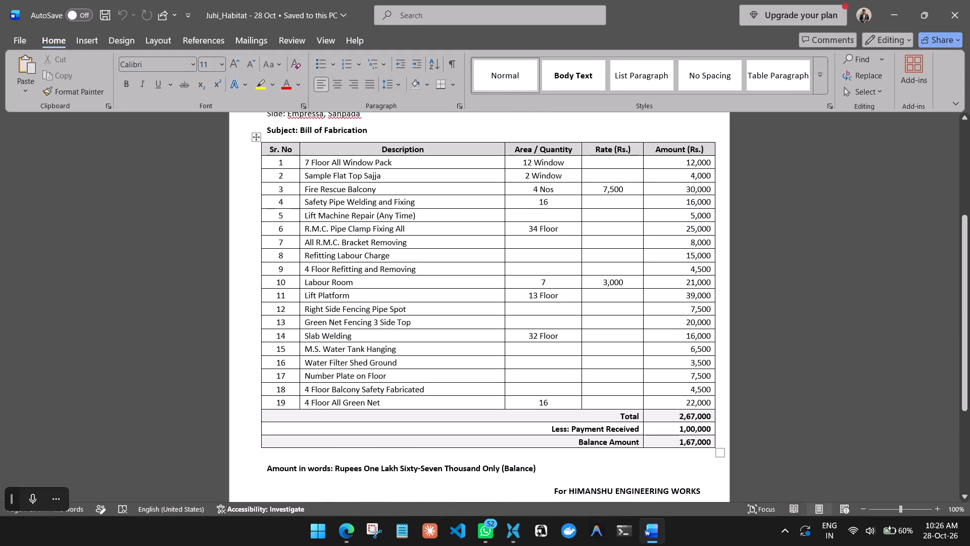
{"action": "left_click", "coordinate": [308, 392]}
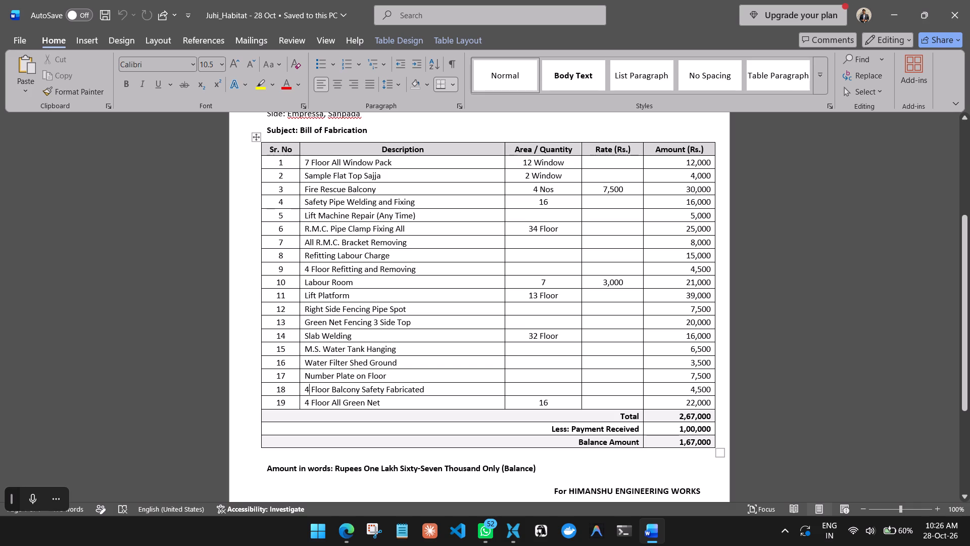
{"action": "key", "text": "BackSpace"}
{"action": "type", "text": "35"}
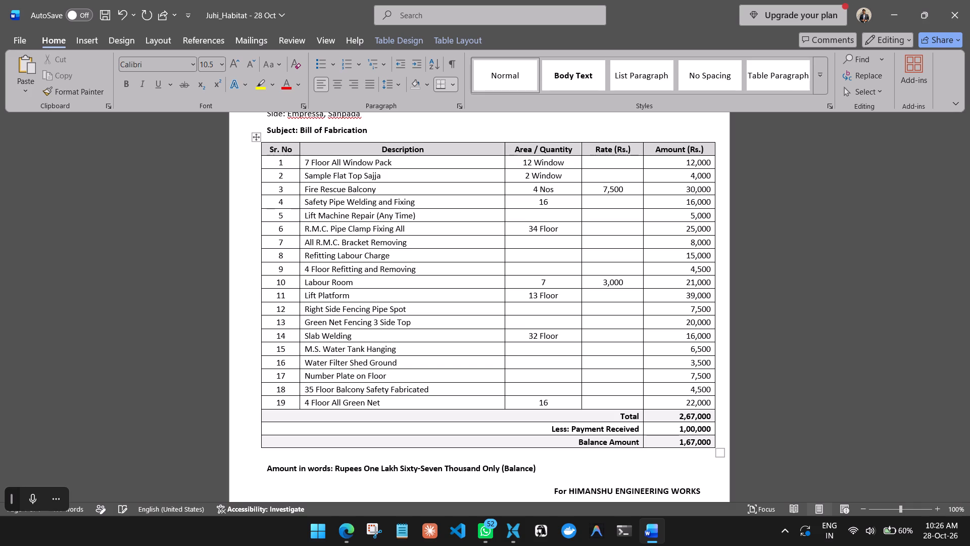
{"action": "left_click", "coordinate": [429, 390]}
{"action": "key", "text": "BackSpace"}
{"action": "key", "text": "BackSpace"}
{"action": "type", "text": "ion"}
Save the corrected Juhi Habitat bill under its existing name.
{"action": "key", "text": "ctrl+s"}
{"action": "key", "text": "ctrl+s"}
{"action": "key", "text": "ctrl+s"}
{"action": "key", "text": "ctrl+s"}
{"action": "key", "text": "ctrl+s"}
{"action": "key", "text": "ctrl+s"}
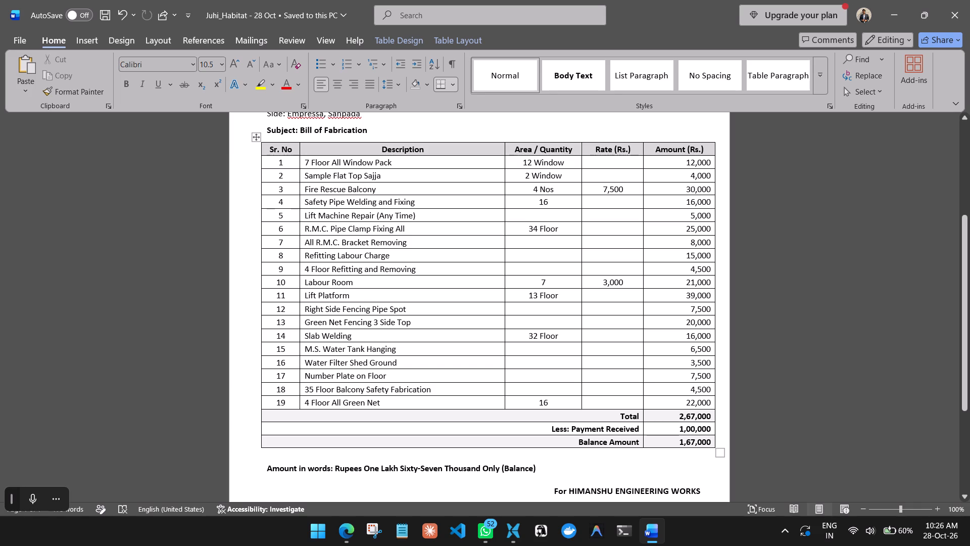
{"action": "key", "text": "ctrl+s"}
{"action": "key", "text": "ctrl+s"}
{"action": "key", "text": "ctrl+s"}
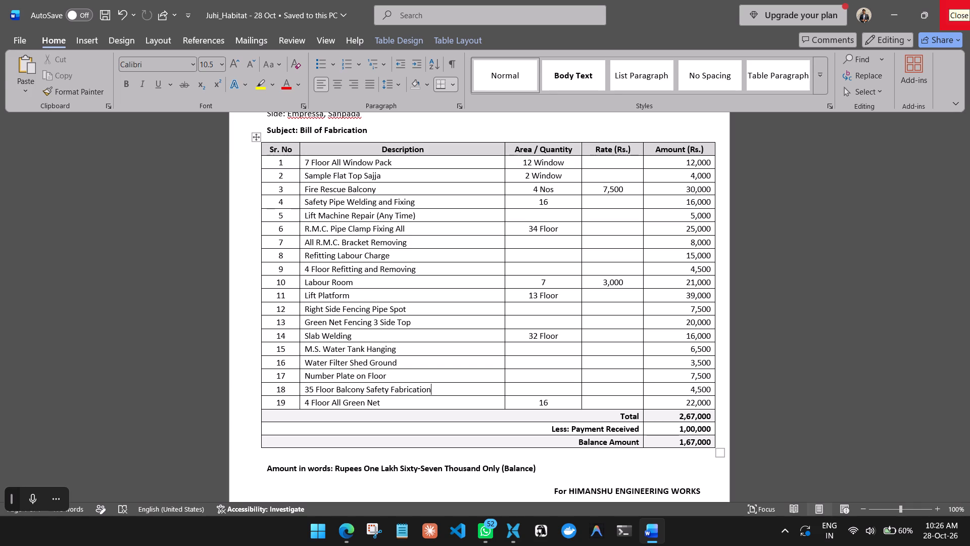
Close the Juhi Habitat bill and open Juhi_Developer -28Oct.docx from the Business Files folder at its fabrication items table.
{"action": "left_click", "coordinate": [969, 0]}
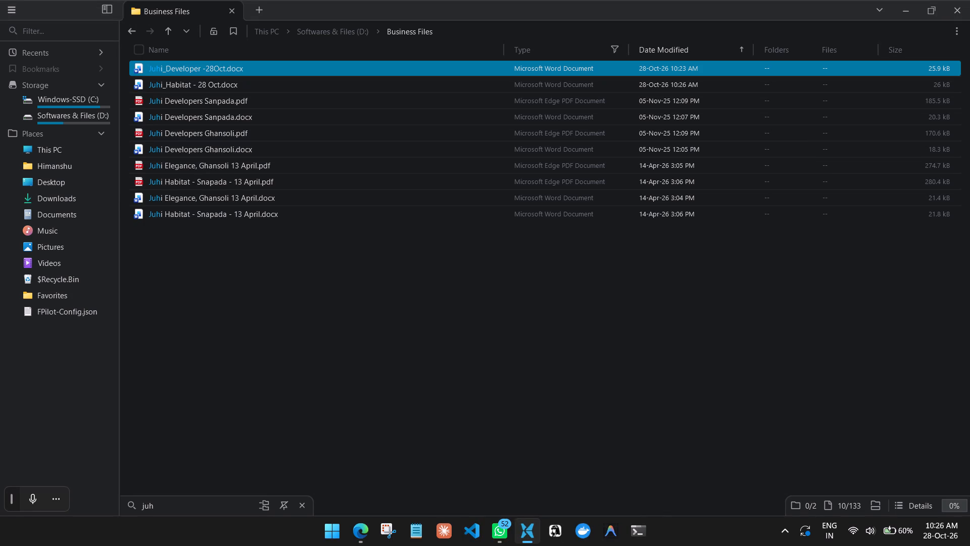
{"action": "double_click", "coordinate": [432, 68]}
{"action": "scroll", "coordinate": [431, 293], "scroll_direction": "down", "scroll_amount": 5}
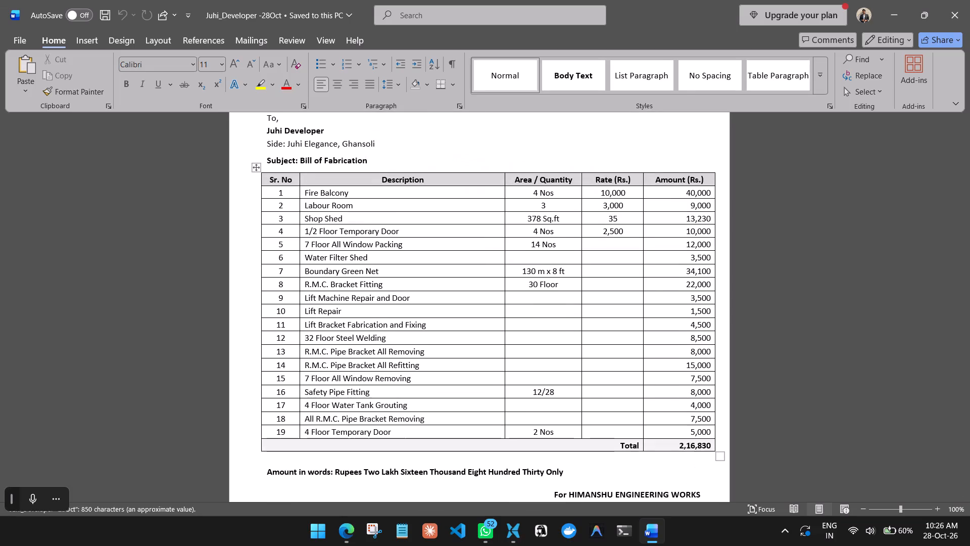
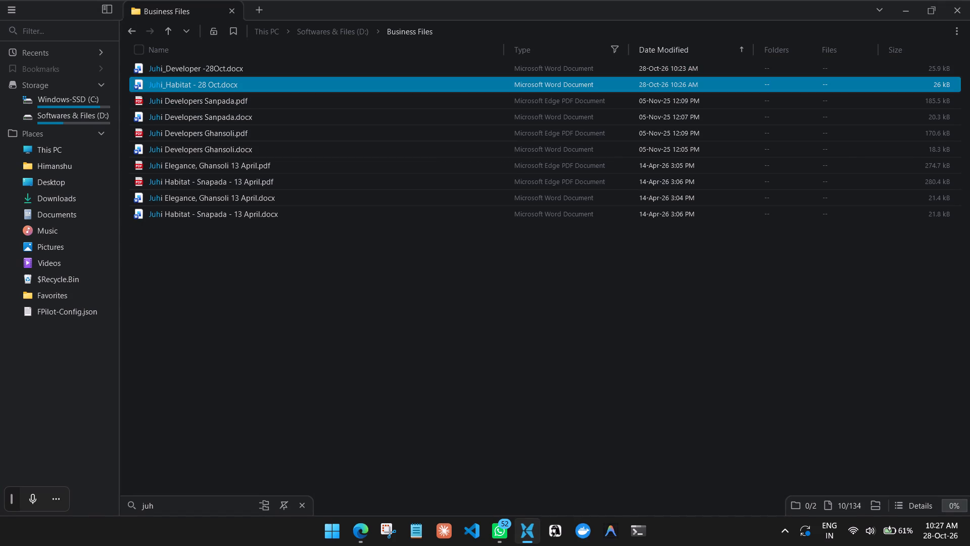
Check the item table of the reopened Juhi Habitat bill, then save it under its existing name and close it.
{"action": "scroll", "coordinate": [416, 376], "scroll_direction": "down", "scroll_amount": 4}
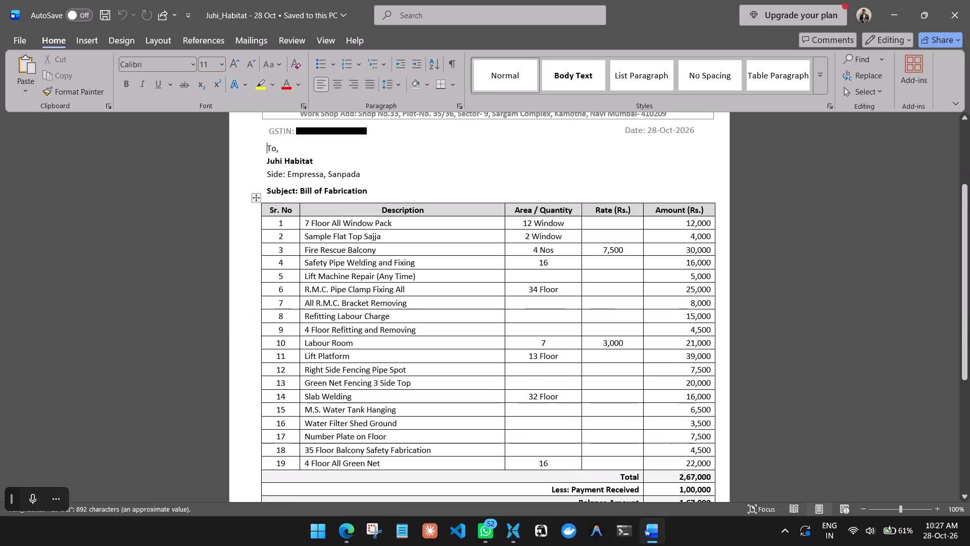
{"action": "left_click", "coordinate": [392, 417]}
{"action": "left_click", "coordinate": [389, 429]}
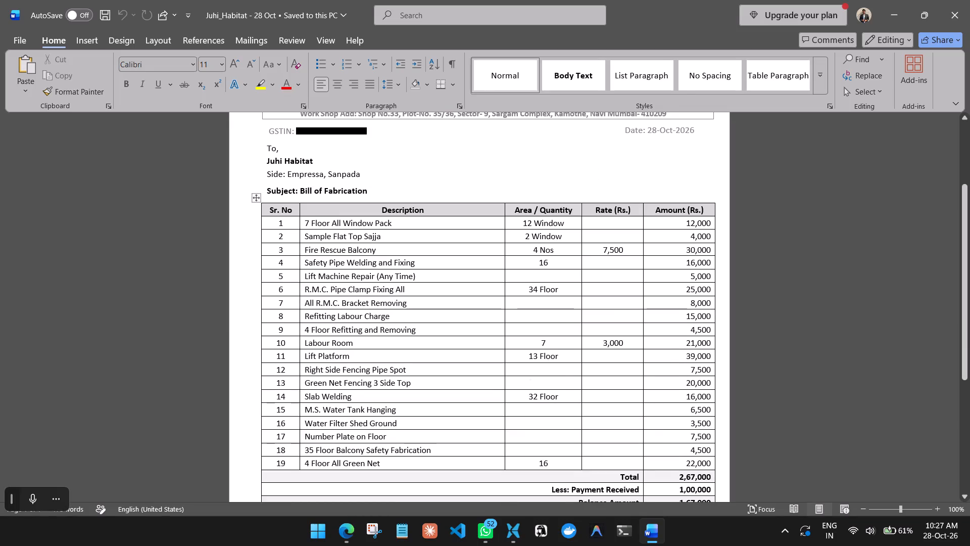
{"action": "left_click", "coordinate": [392, 425]}
{"action": "key", "text": "ctrl+s"}
{"action": "key", "text": "ctrl+s"}
{"action": "key", "text": "ctrl+s"}
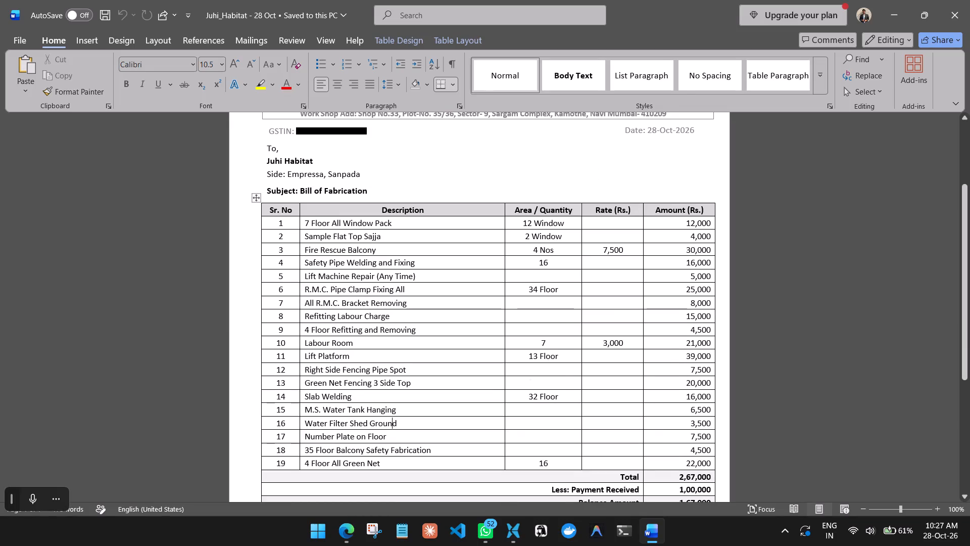
{"action": "key", "text": "ctrl+s"}
{"action": "left_click", "coordinate": [969, 0]}
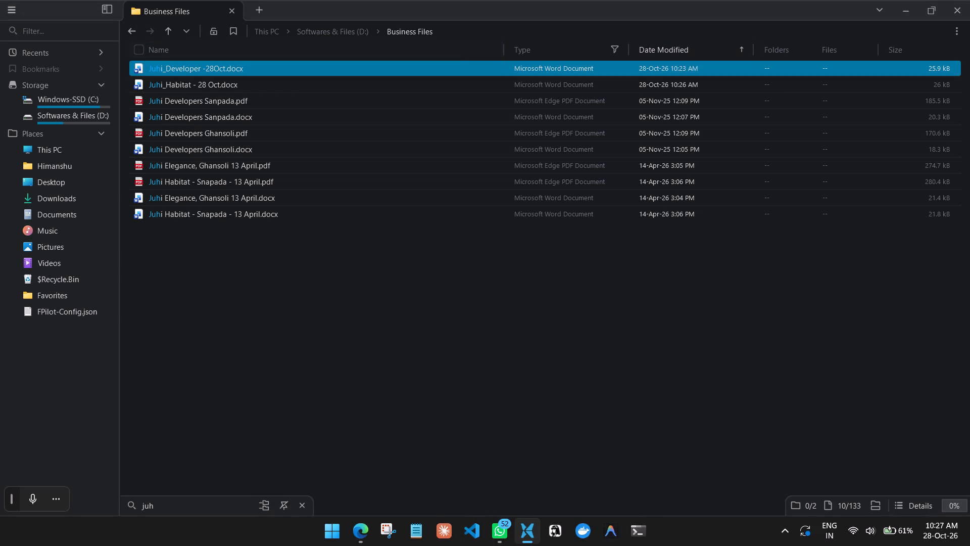
Pick up the Juhi_Developer -28Oct.docx bill from the Business Files folder for transfer to another application.
{"action": "left_click", "coordinate": [375, 71]}
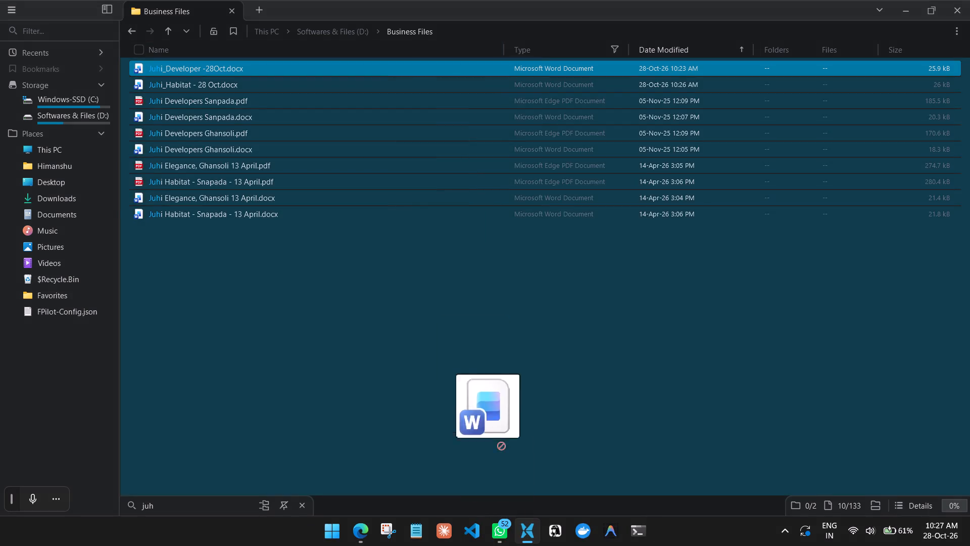
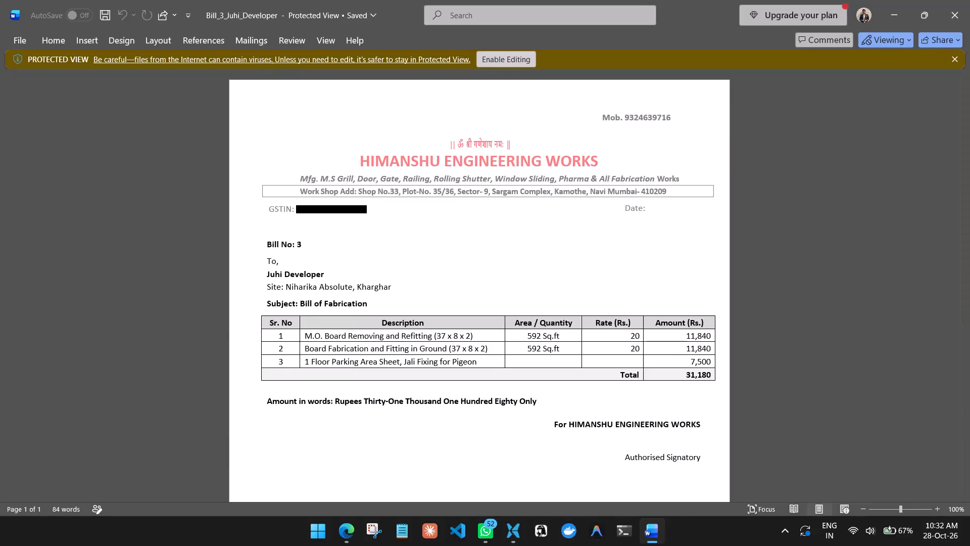
Make the third Juhi Developer bill editable and fill in its letterhead date as 28-Oct-2026.
{"action": "left_click", "coordinate": [513, 55]}
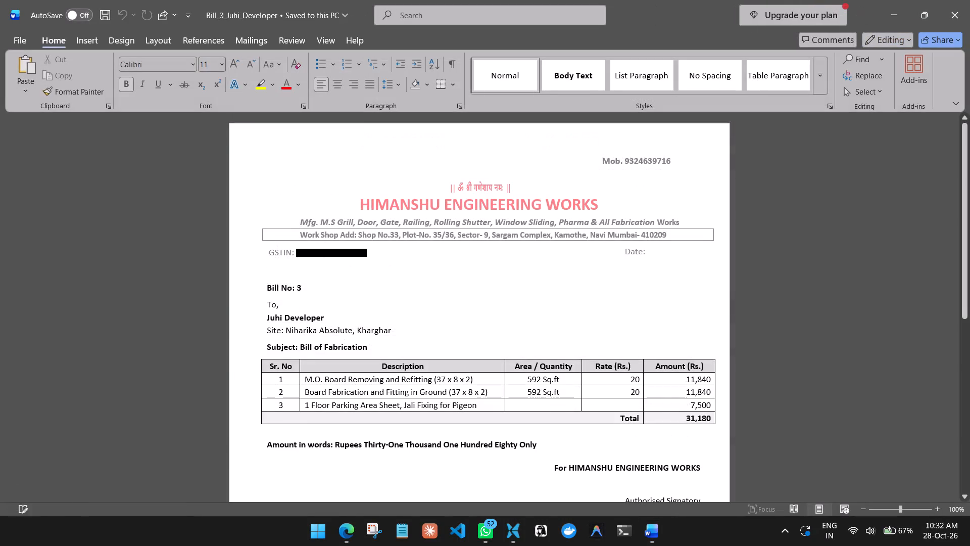
{"action": "double_click", "coordinate": [677, 247]}
{"action": "left_click", "coordinate": [674, 247]}
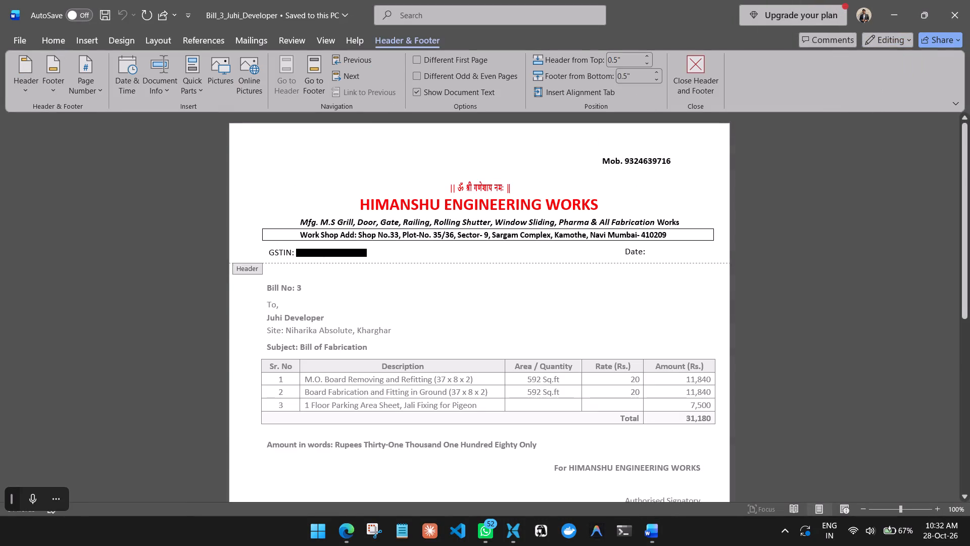
{"action": "type", "text": "28 Oc"}
{"action": "key", "text": "Return"}
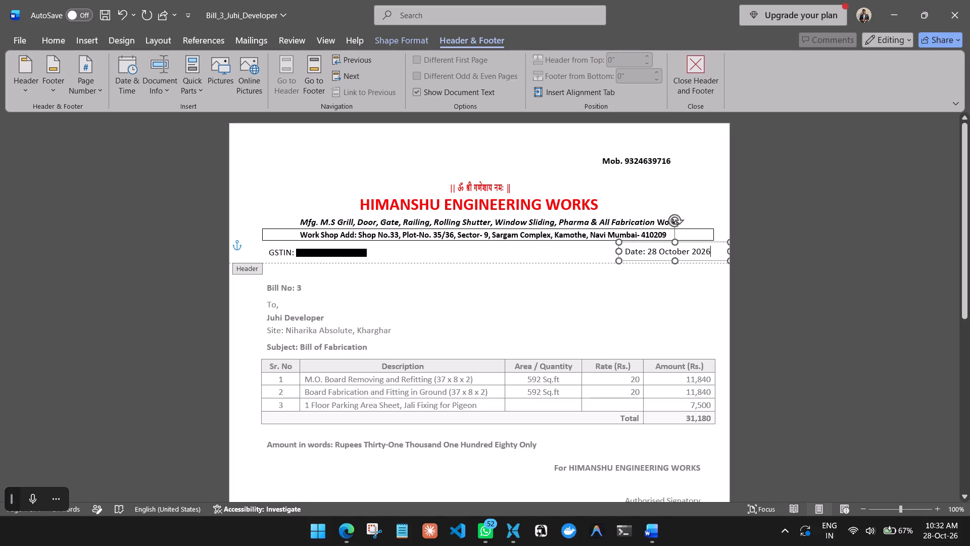
{"action": "left_click_drag", "start_coordinate": [708, 252], "coordinate": [657, 254]}
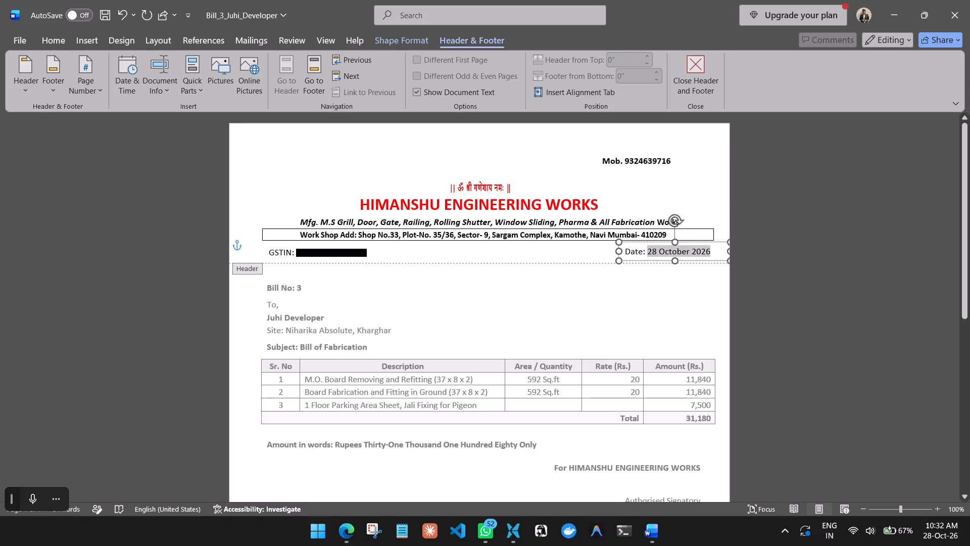
{"action": "left_click_drag", "start_coordinate": [657, 254], "coordinate": [657, 254]}
{"action": "type", "text": "-Oc"}
{"action": "key", "text": "Return"}
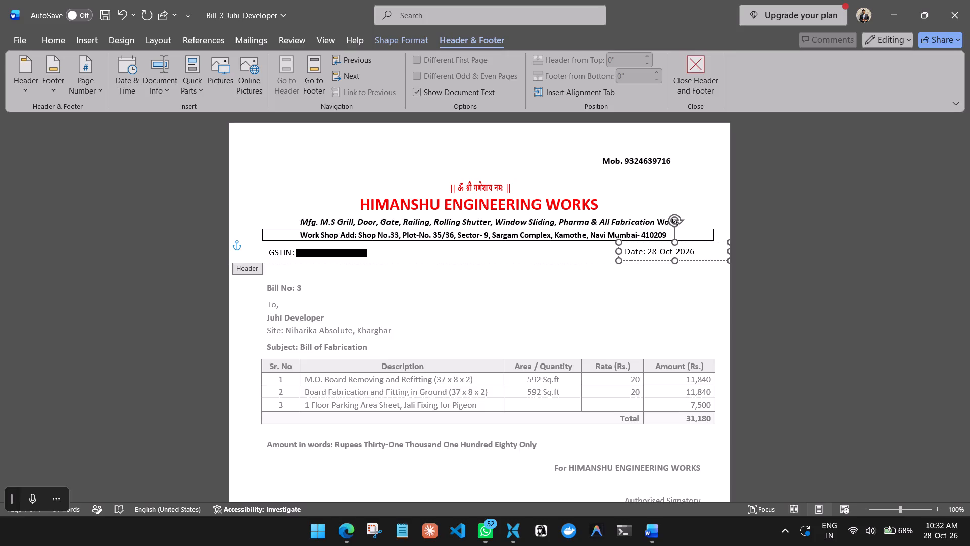
{"action": "double_click", "coordinate": [288, 282]}
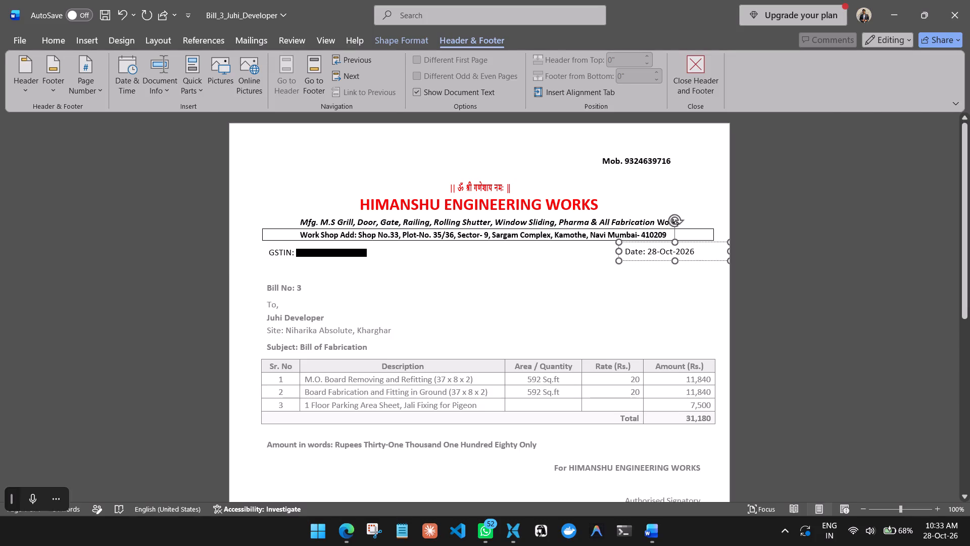
Delete the "Bill No: 3" line and the blank space above it from the bill body.
{"action": "left_click_drag", "start_coordinate": [267, 301], "coordinate": [262, 277]}
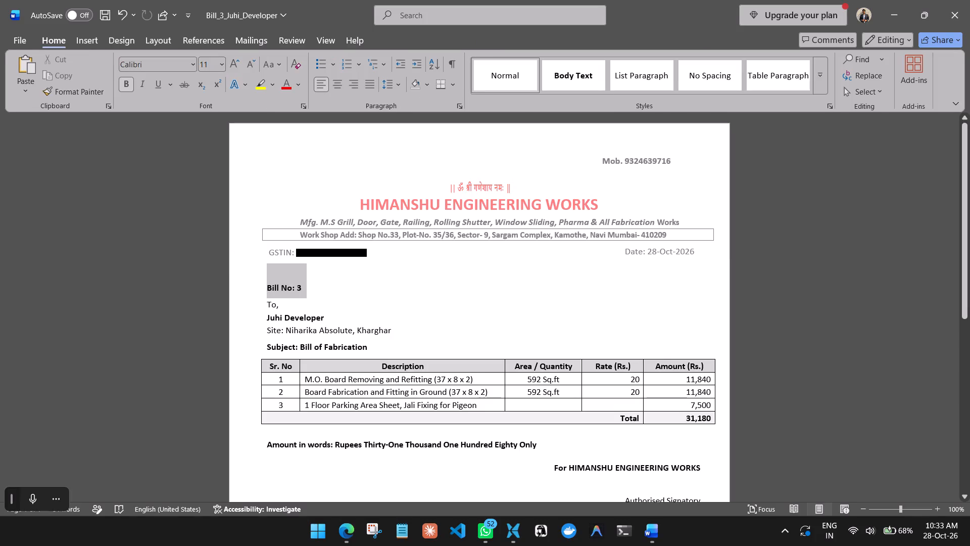
{"action": "left_click_drag", "start_coordinate": [262, 277], "coordinate": [261, 275]}
{"action": "key", "text": "BackSpace"}
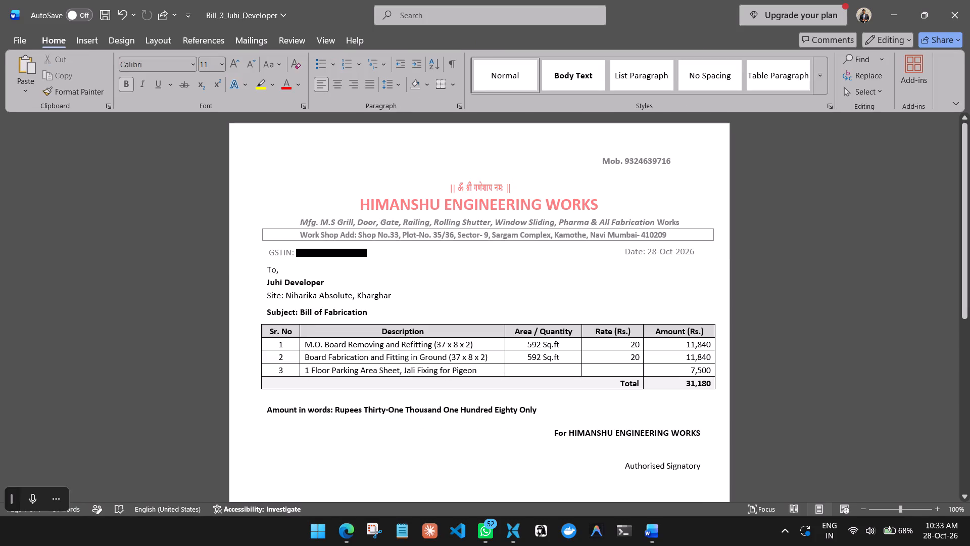
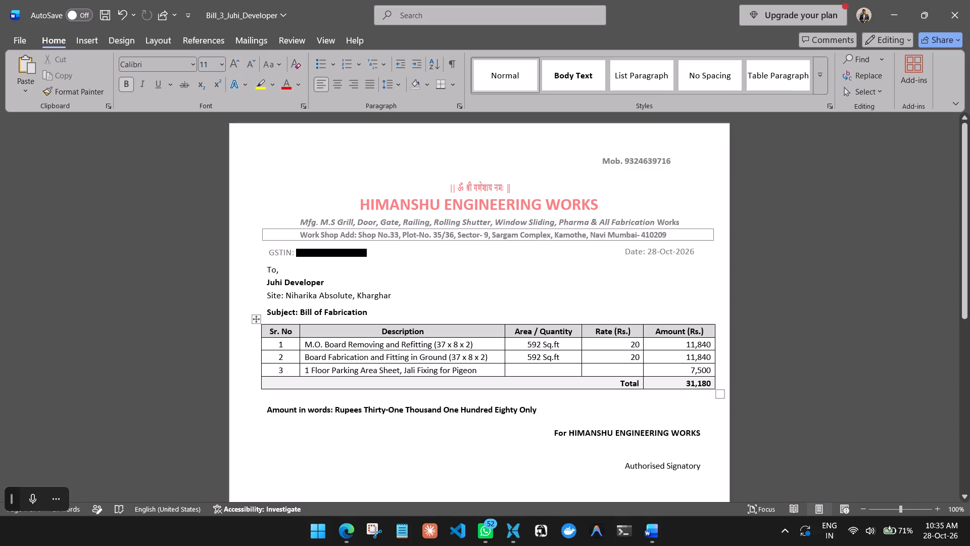
Delete the size "(37 x 8 x 2)" from the end of the first row's description.
{"action": "left_click_drag", "start_coordinate": [503, 351], "coordinate": [496, 352]}
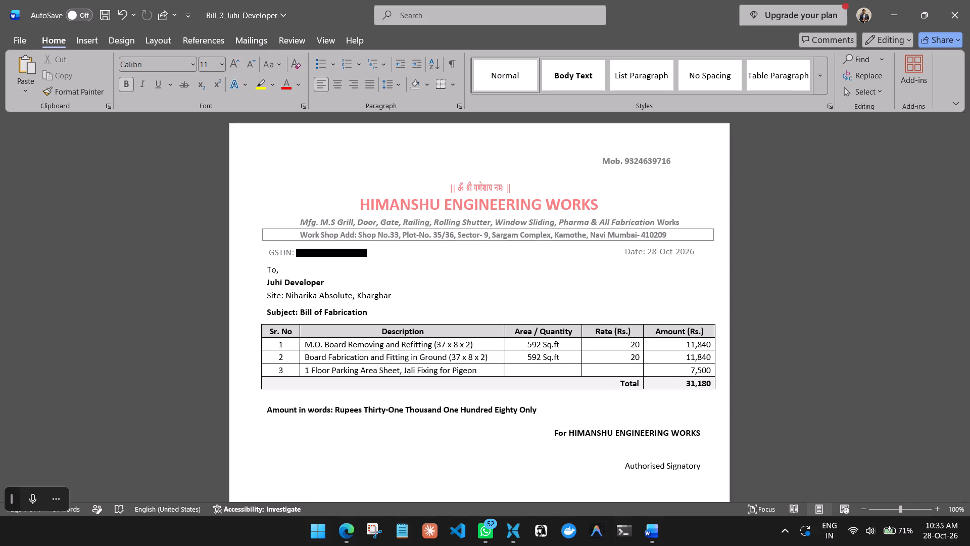
{"action": "left_click_drag", "start_coordinate": [496, 352], "coordinate": [479, 348]}
{"action": "left_click_drag", "start_coordinate": [477, 343], "coordinate": [436, 342]}
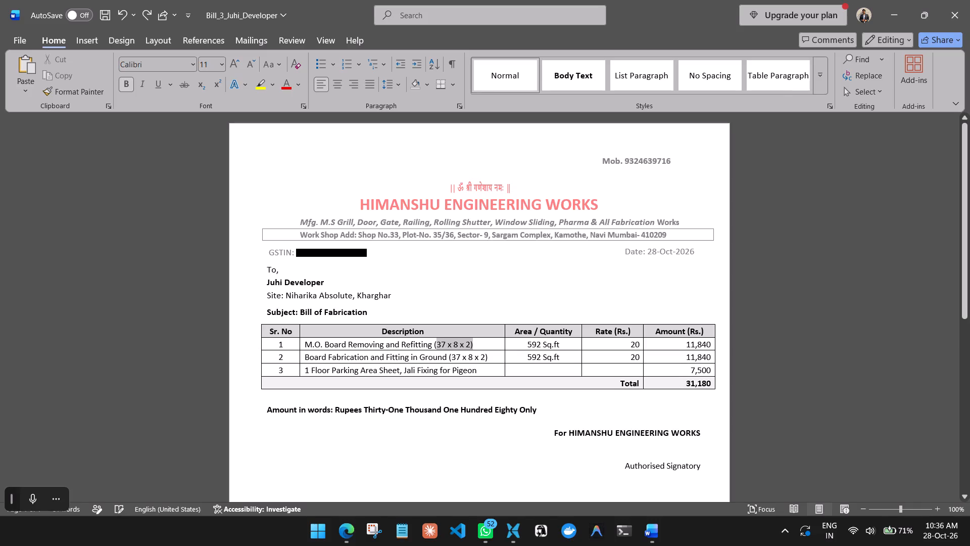
{"action": "left_click_drag", "start_coordinate": [436, 342], "coordinate": [434, 342]}
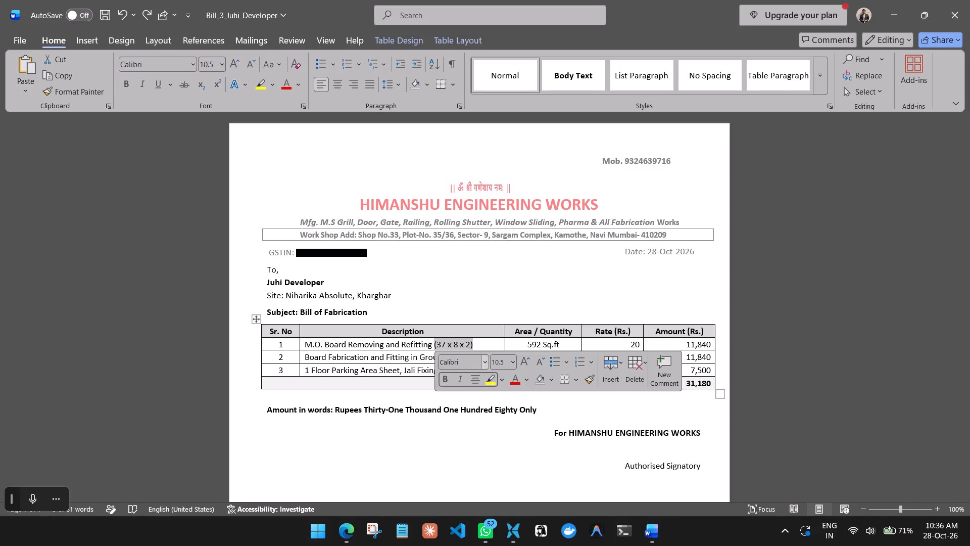
{"action": "key", "text": "BackSpace"}
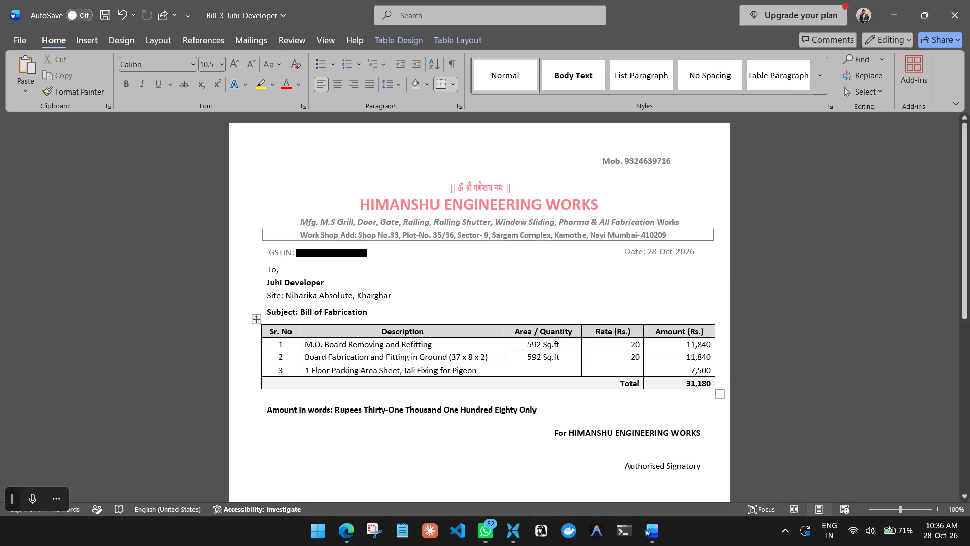
Replace "M.O." in the first row's description with "37 X 8 X 2 No." ahead of "Board Removing and Refitting".
{"action": "left_click_drag", "start_coordinate": [323, 344], "coordinate": [305, 342]}
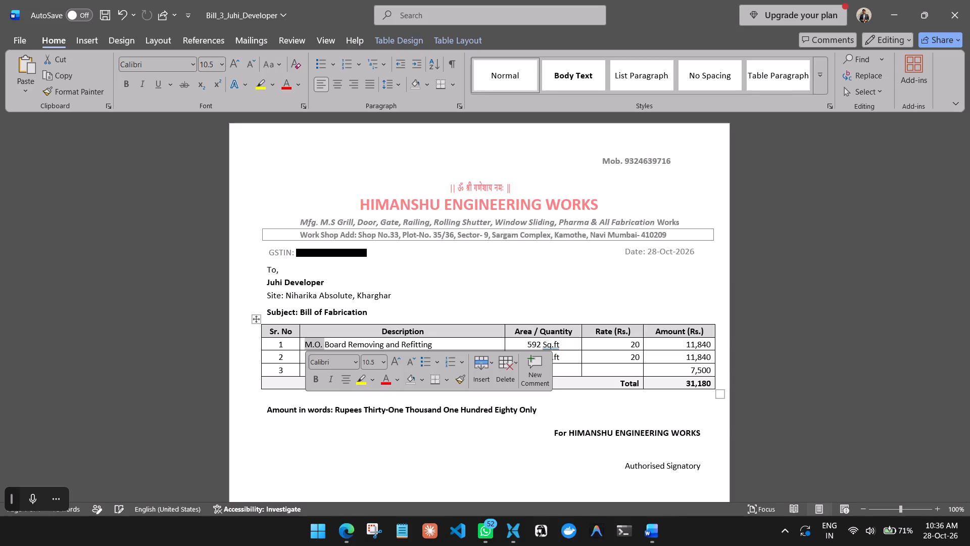
{"action": "type", "text": "37 X"}
{"action": "key", "text": "space"}
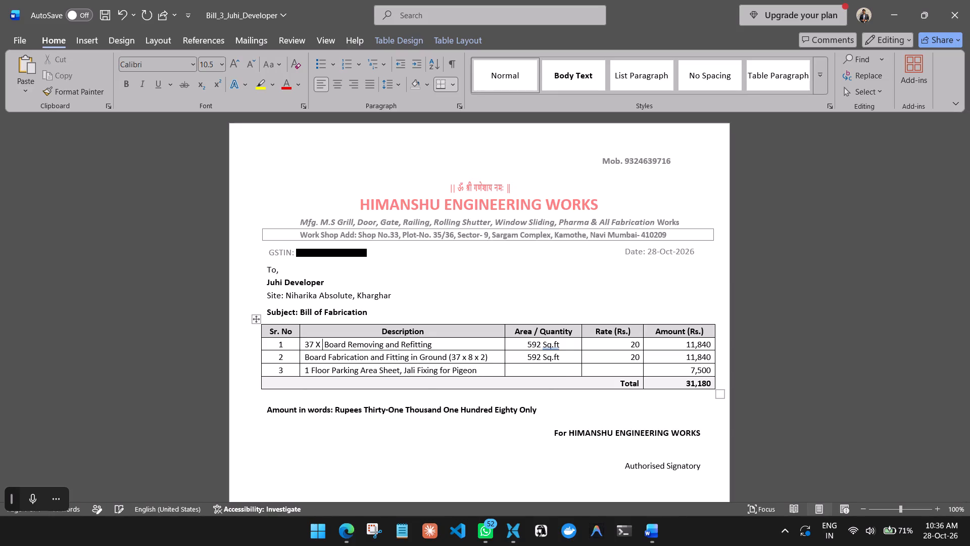
{"action": "type", "text": "8 X2"}
{"action": "key", "text": "Left"}
{"action": "key", "text": "space"}
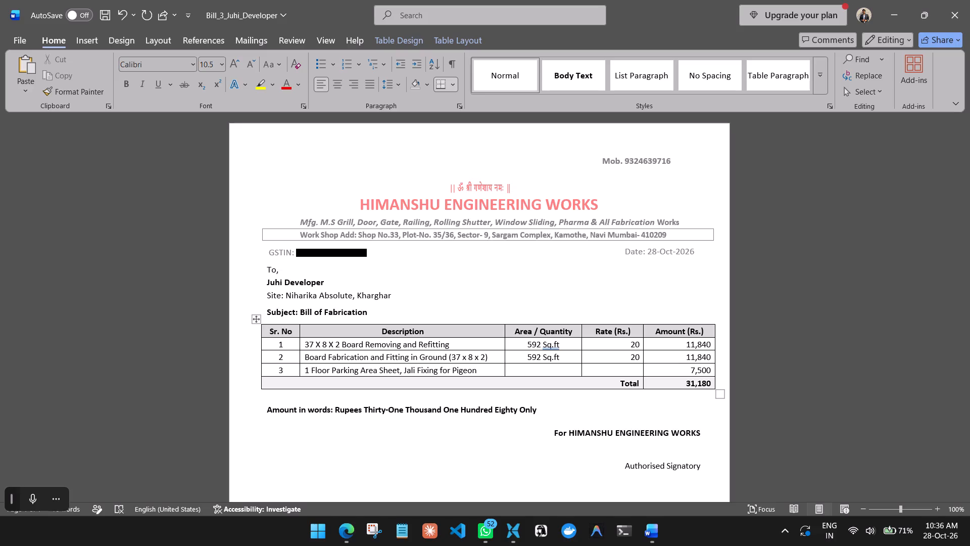
{"action": "key", "text": "Right"}
{"action": "key", "text": "Right"}
{"action": "type", "text": "No"}
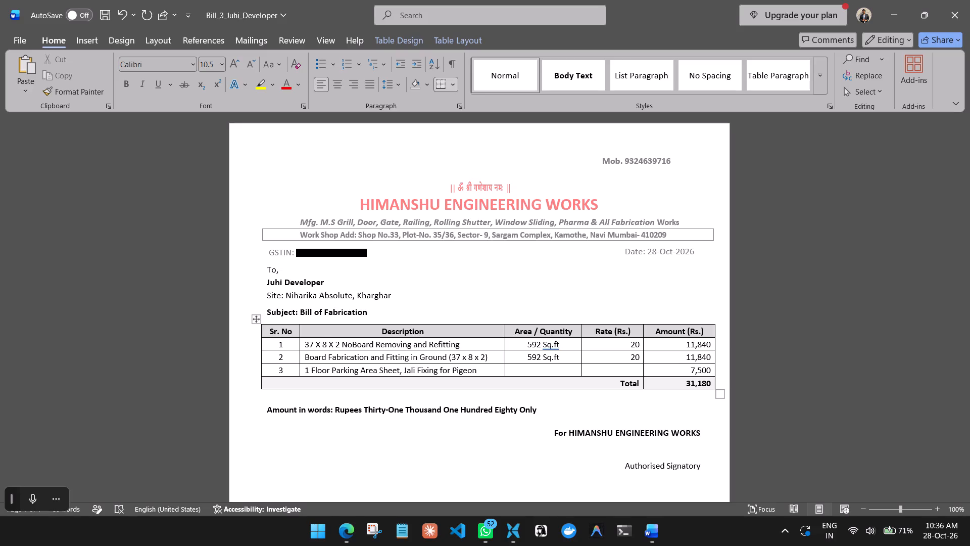
{"action": "type", "text": "."}
{"action": "key", "text": "space"}
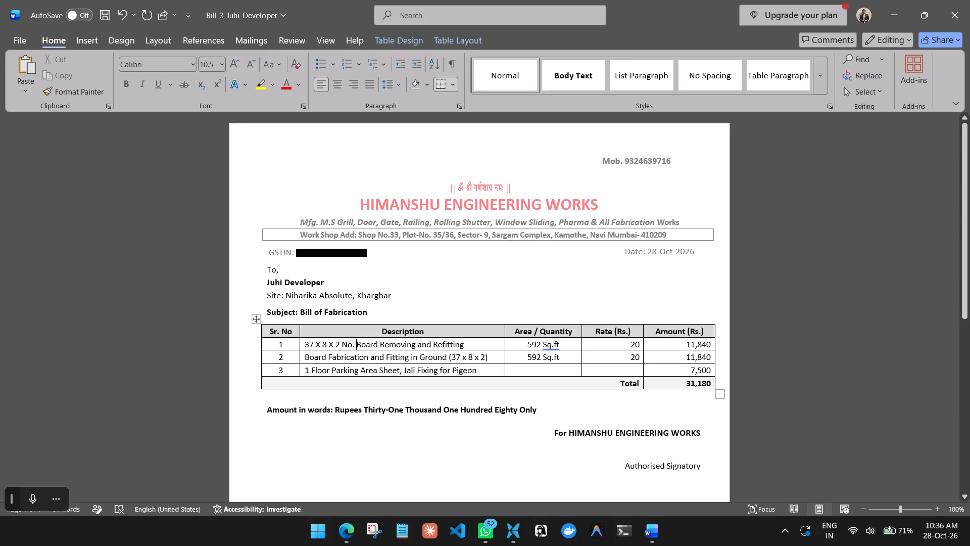
Reword the second row's description as "37 X 8 x 2 No. Board Fabrication and Fitting in Ground", removing the bracketed size at its end.
{"action": "left_click", "coordinate": [307, 358]}
{"action": "type", "text": "37 X"}
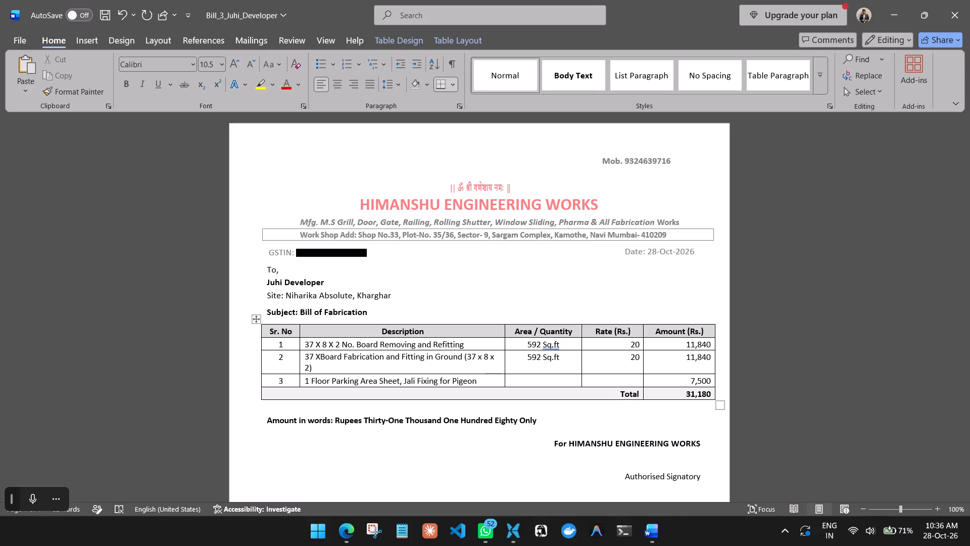
{"action": "key", "text": "space"}
{"action": "type", "text": "8 x 2"}
{"action": "key", "text": "space"}
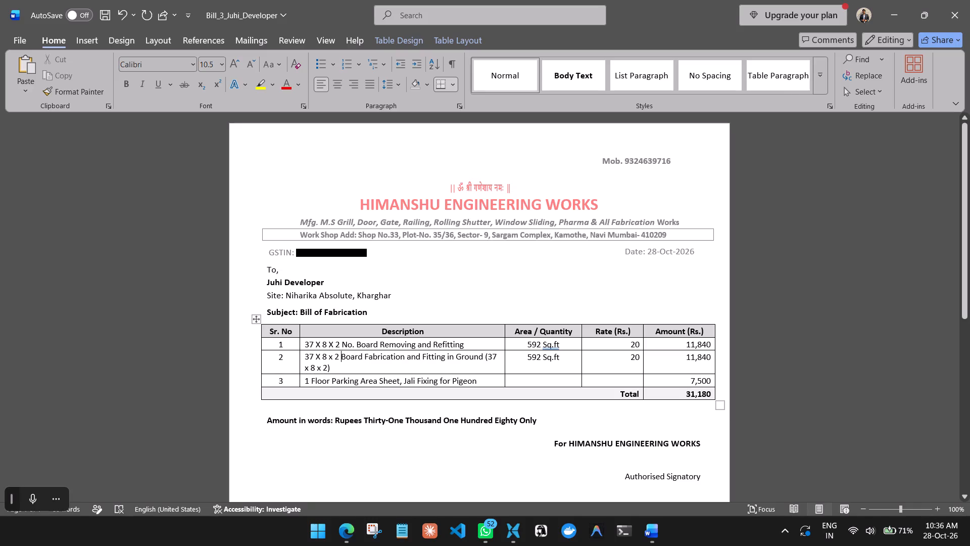
{"action": "type", "text": "No."}
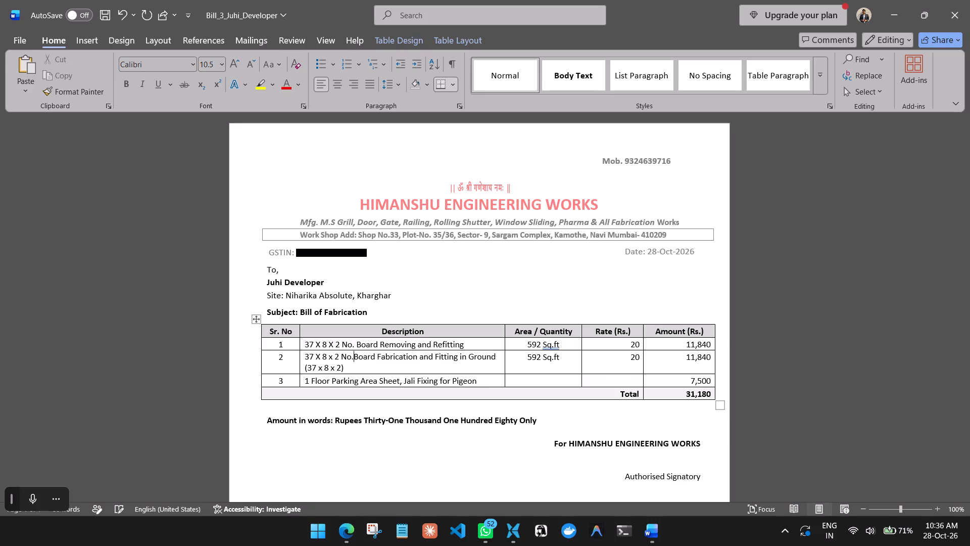
{"action": "key", "text": "space"}
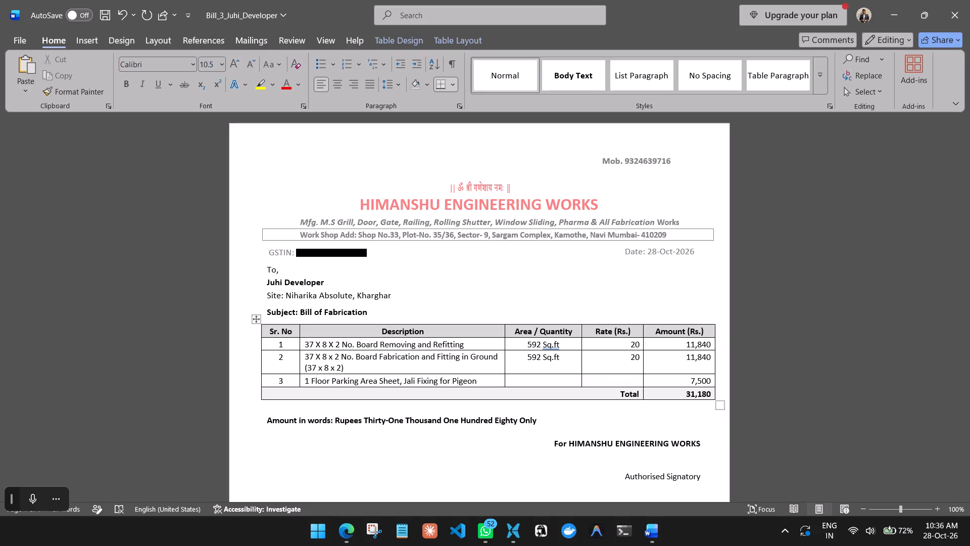
{"action": "left_click_drag", "start_coordinate": [346, 370], "coordinate": [320, 369]}
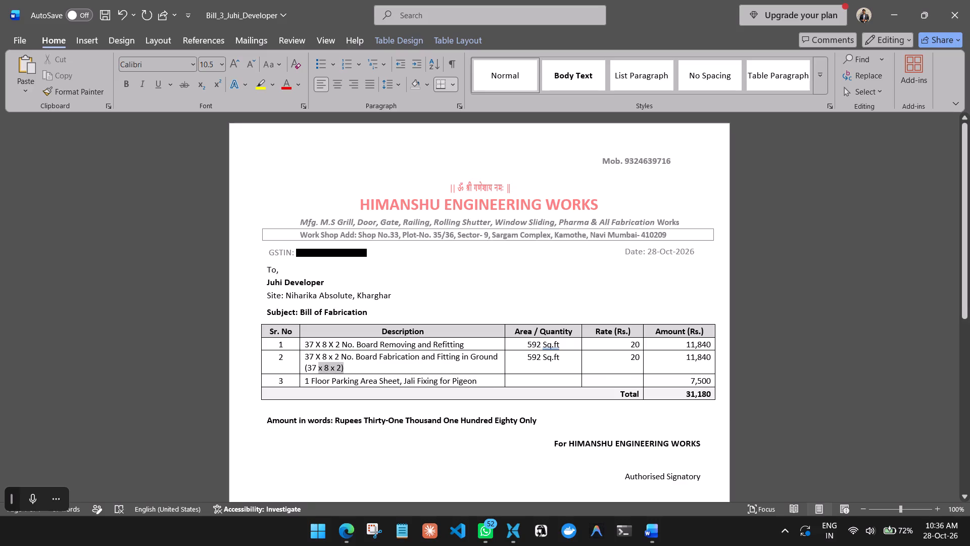
{"action": "left_click_drag", "start_coordinate": [320, 369], "coordinate": [311, 369]}
{"action": "key", "text": "BackSpace"}
{"action": "key", "text": "BackSpace"}
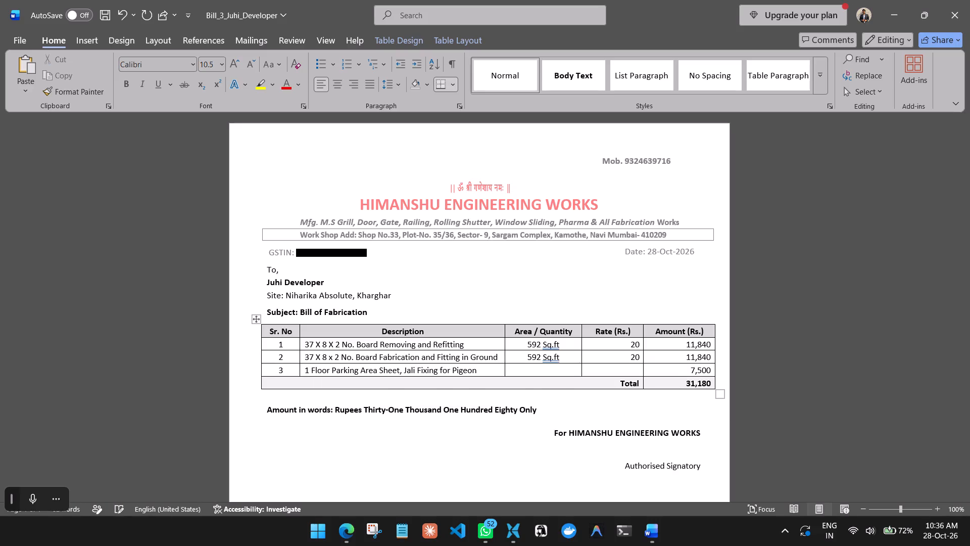
{"action": "key", "text": "BackSpace"}
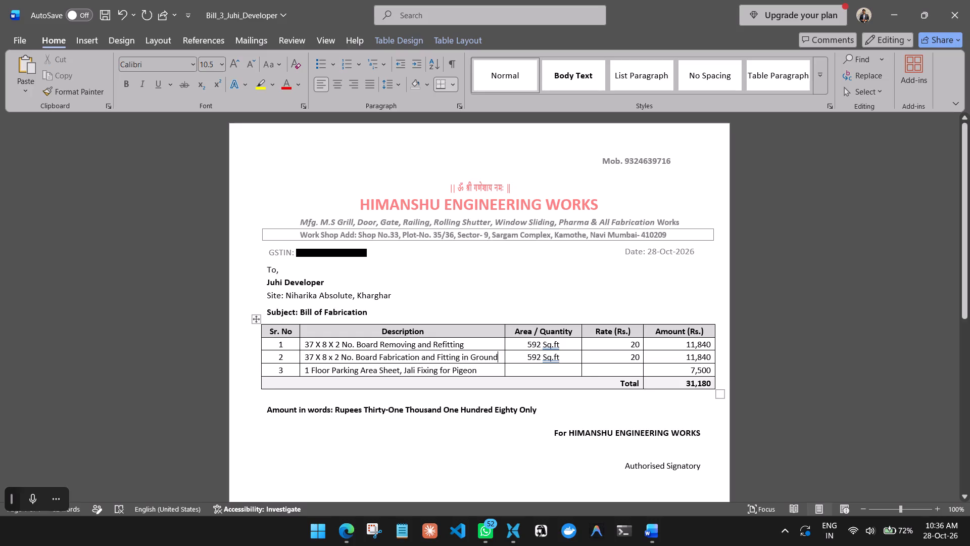
Centre the contents of the table's Rate (Rs.) column.
{"action": "left_click", "coordinate": [612, 325]}
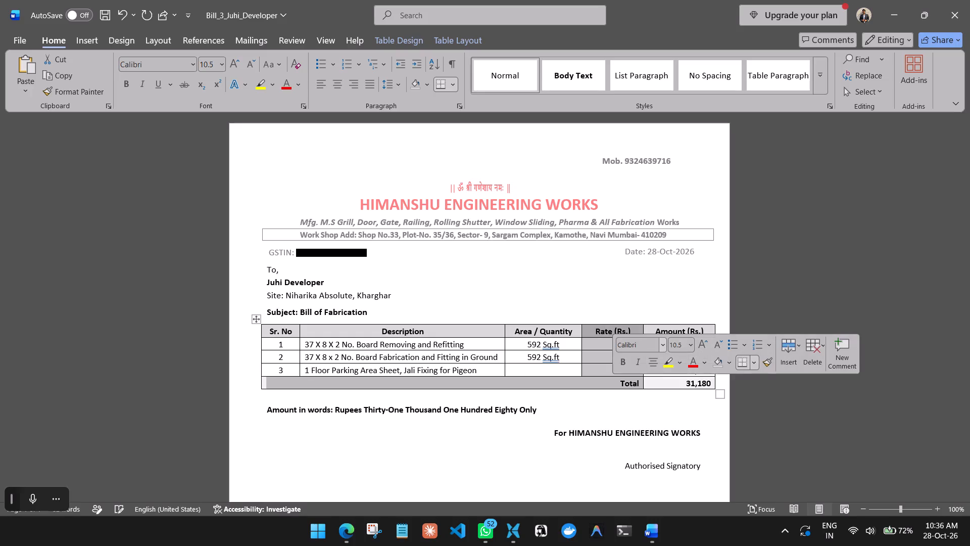
{"action": "left_click", "coordinate": [659, 363]}
Right-align the "Total" label in the table's bottom row.
{"action": "left_click", "coordinate": [525, 387]}
{"action": "left_click", "coordinate": [521, 382]}
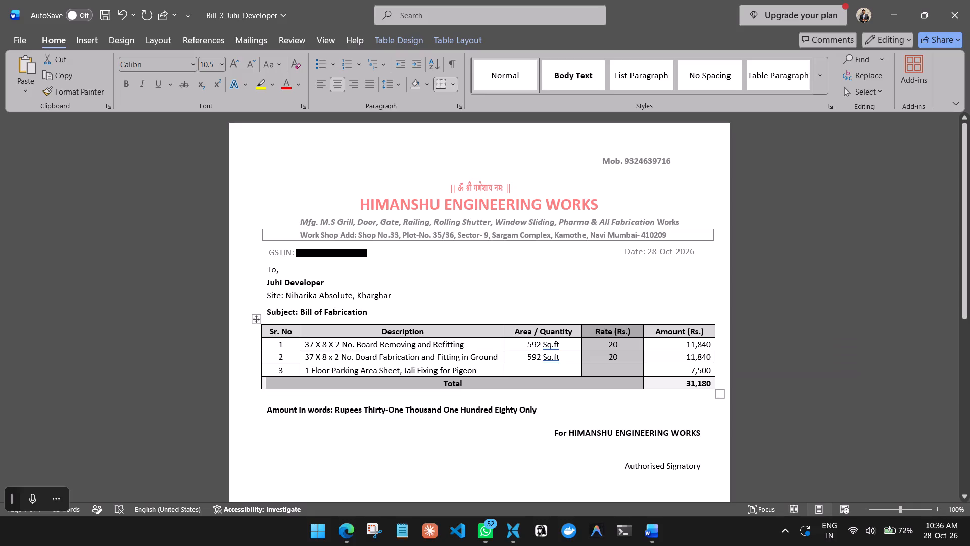
{"action": "double_click", "coordinate": [505, 382]}
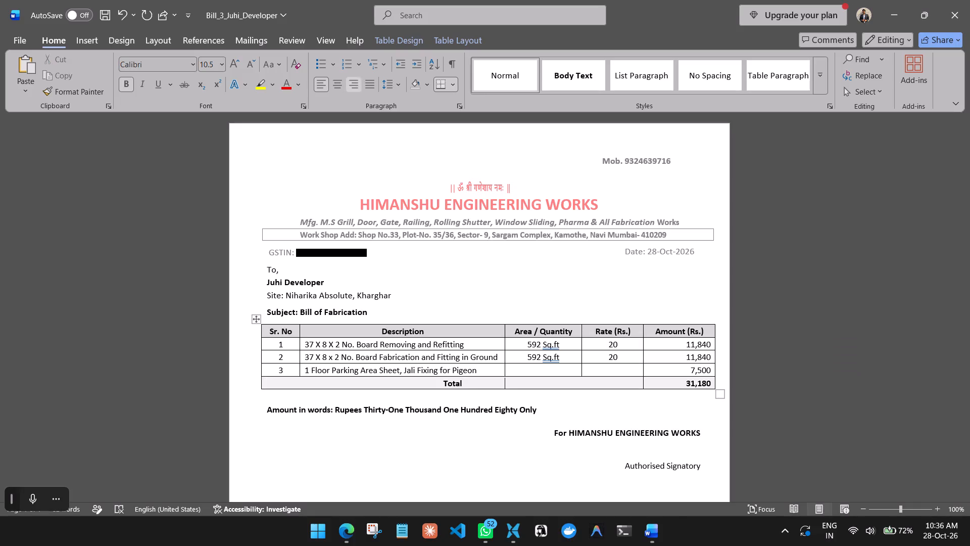
{"action": "left_click", "coordinate": [360, 82]}
{"action": "left_click", "coordinate": [574, 365]}
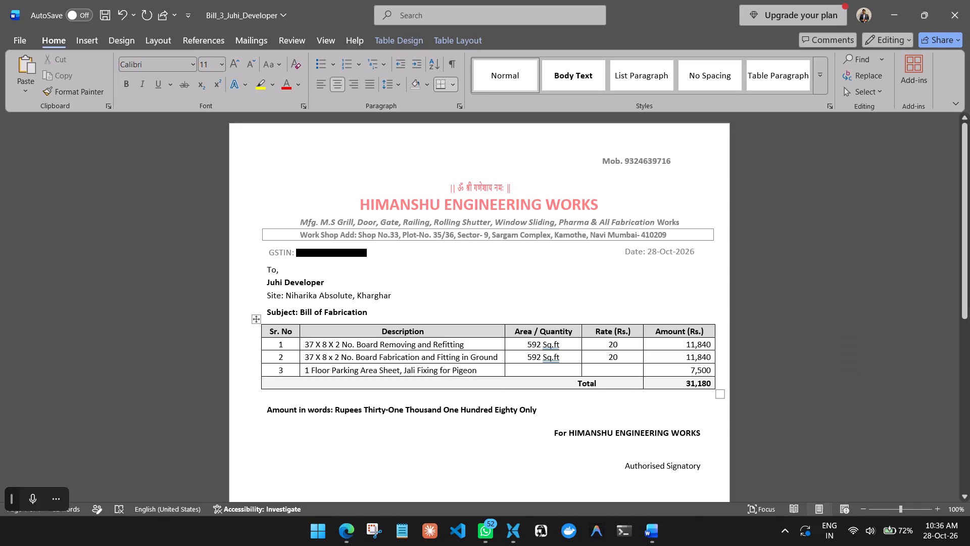
{"action": "left_click", "coordinate": [616, 381]}
{"action": "left_click", "coordinate": [634, 382]}
{"action": "left_click", "coordinate": [635, 382]}
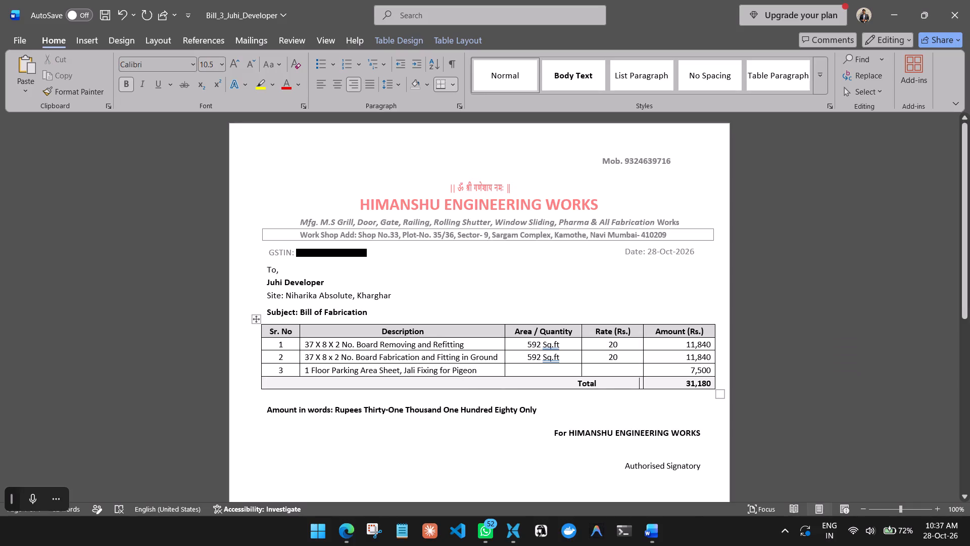
{"action": "left_click", "coordinate": [607, 384]}
Change the start of the third row's description to "1st Floor".
{"action": "left_click", "coordinate": [308, 370]}
{"action": "type", "text": "st"}
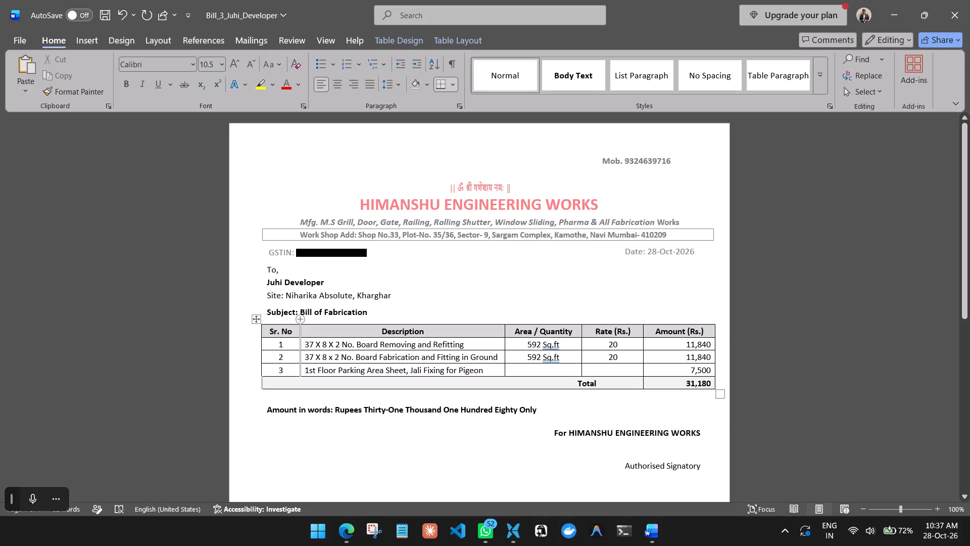
{"action": "left_click", "coordinate": [354, 354]}
Save a copy of the bill as a Word document named "Juhi_Developer-NIHARIKA-KHARGHAR-28Oct" in the Business Files folder on drive D.
{"action": "left_click", "coordinate": [21, 45]}
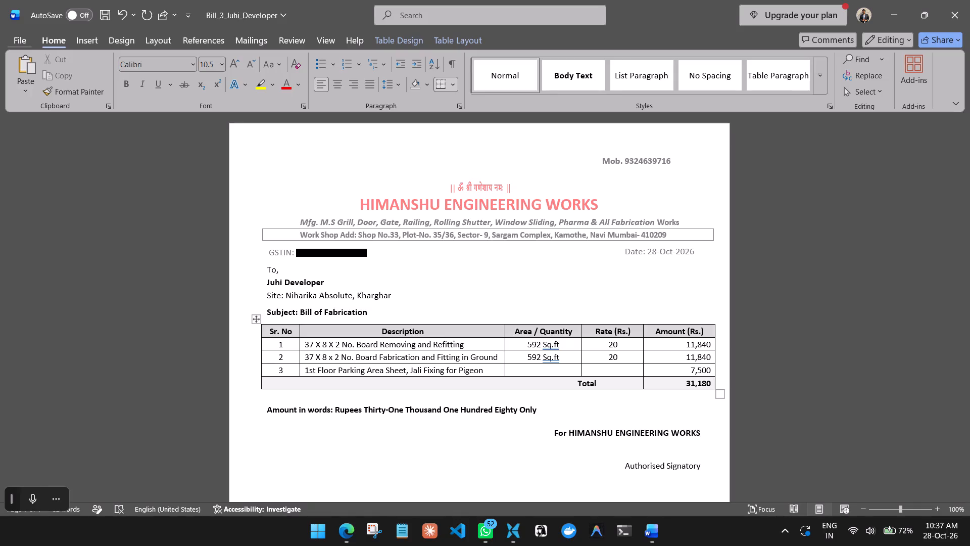
{"action": "left_click", "coordinate": [59, 236]}
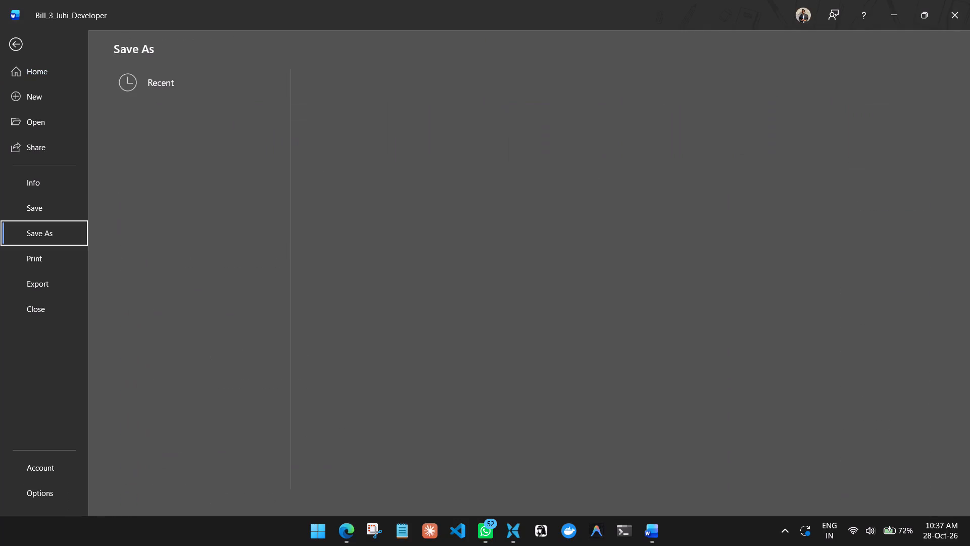
{"action": "left_click", "coordinate": [199, 333]}
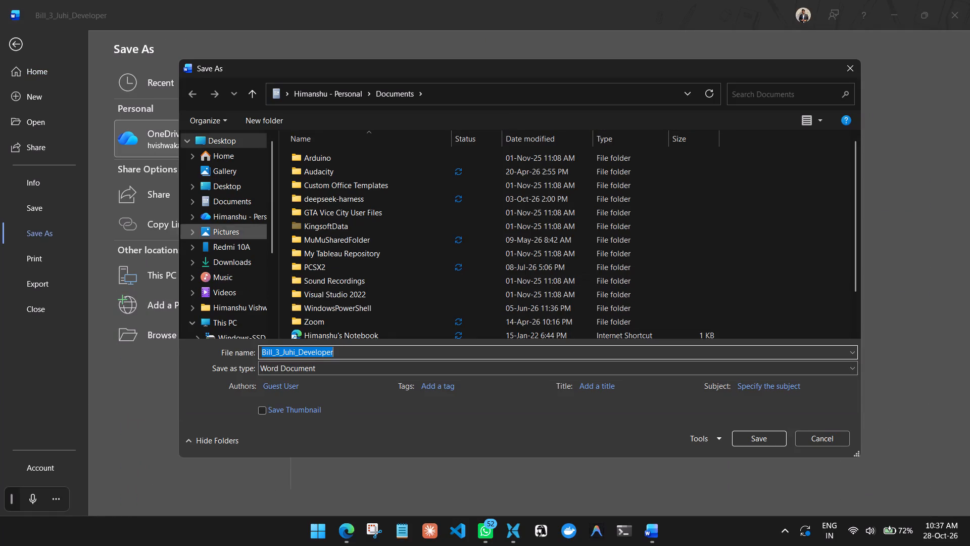
{"action": "scroll", "coordinate": [267, 342], "scroll_direction": "down", "scroll_amount": 3}
{"action": "left_click", "coordinate": [237, 298]}
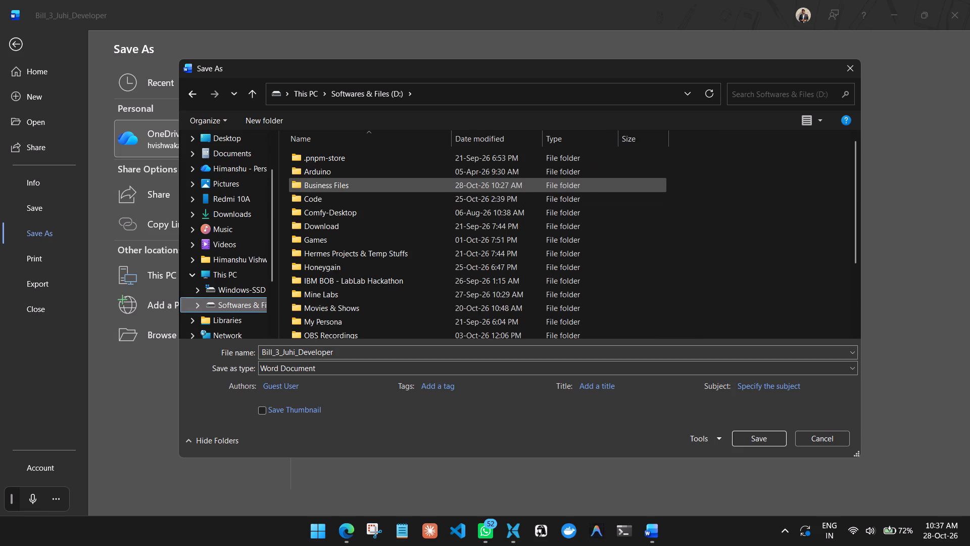
{"action": "double_click", "coordinate": [354, 186]}
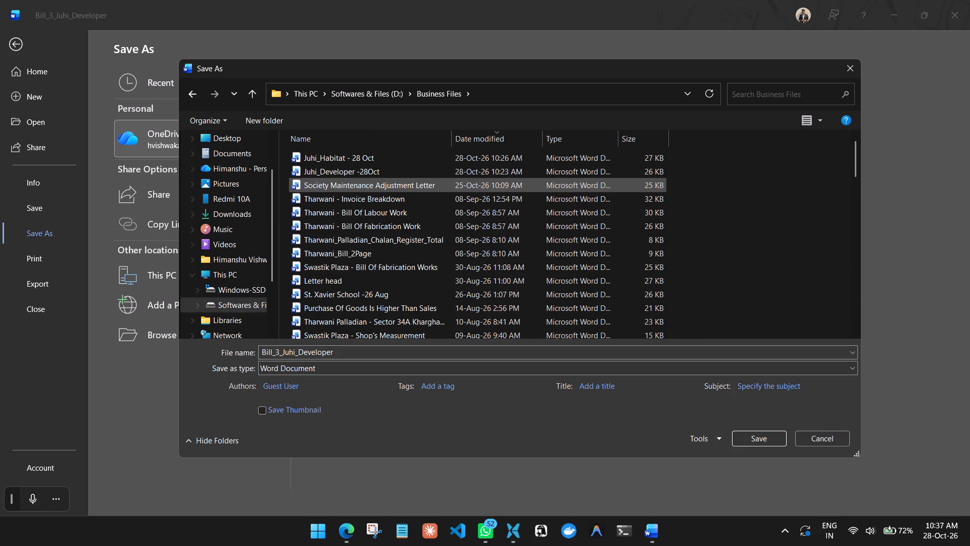
{"action": "left_click", "coordinate": [281, 351]}
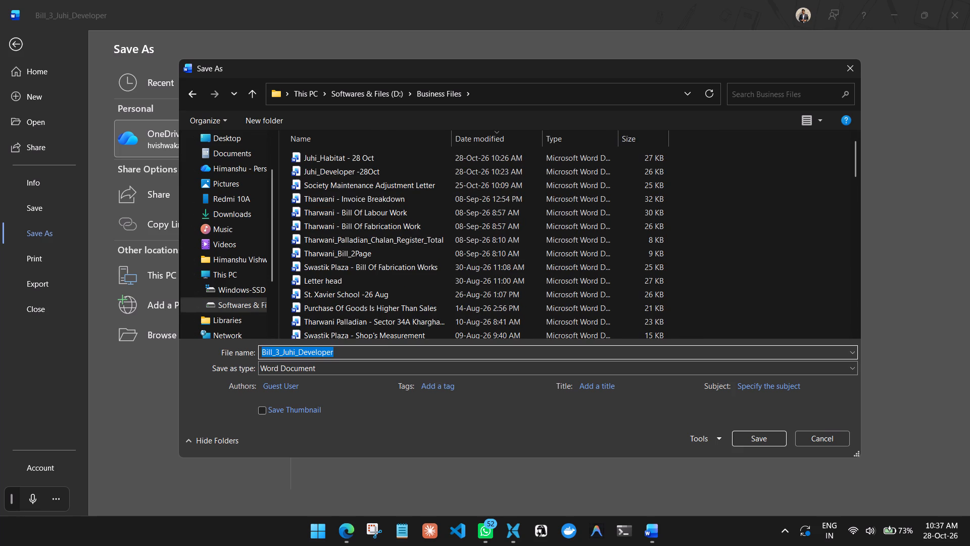
{"action": "left_click", "coordinate": [283, 351]}
{"action": "left_click", "coordinate": [283, 351]}
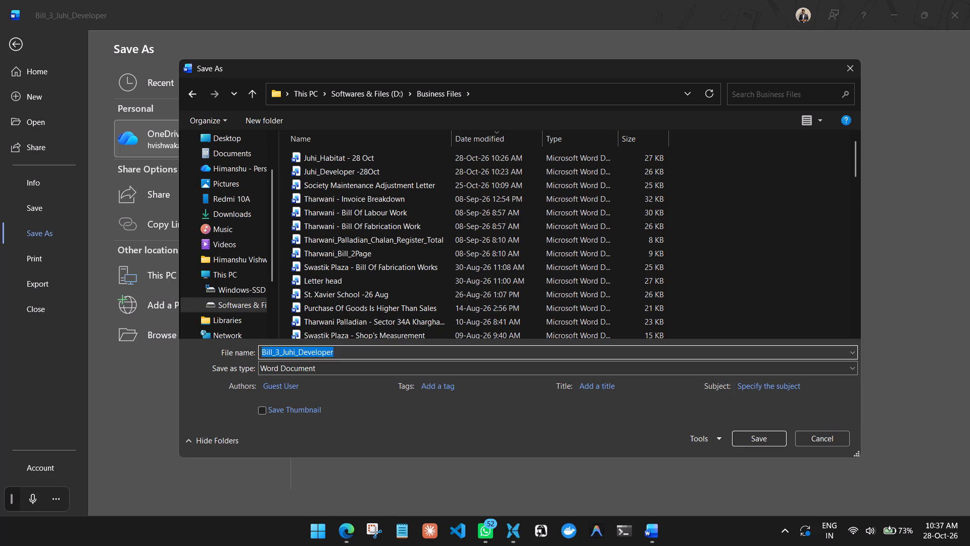
{"action": "key", "text": "BackSpace"}
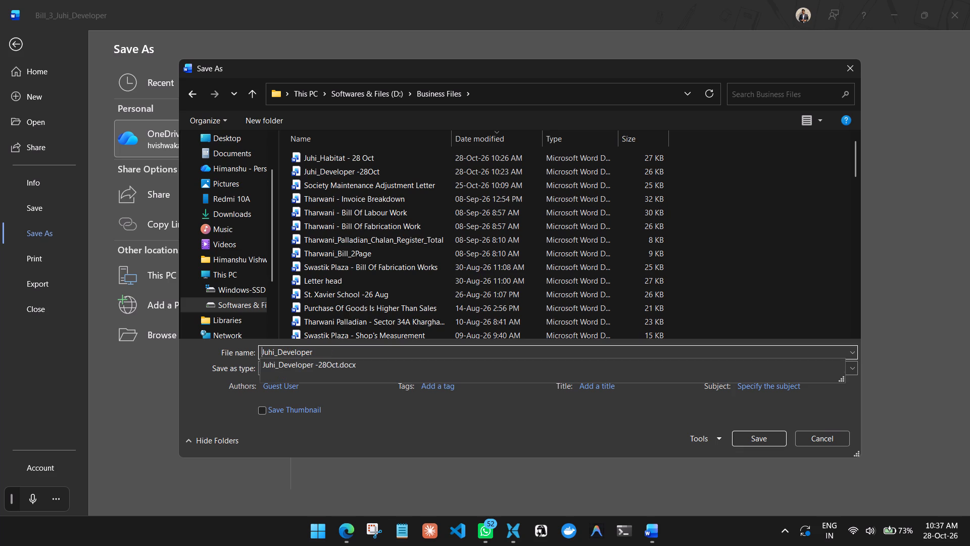
{"action": "left_click", "coordinate": [320, 352]}
{"action": "key", "text": "minus"}
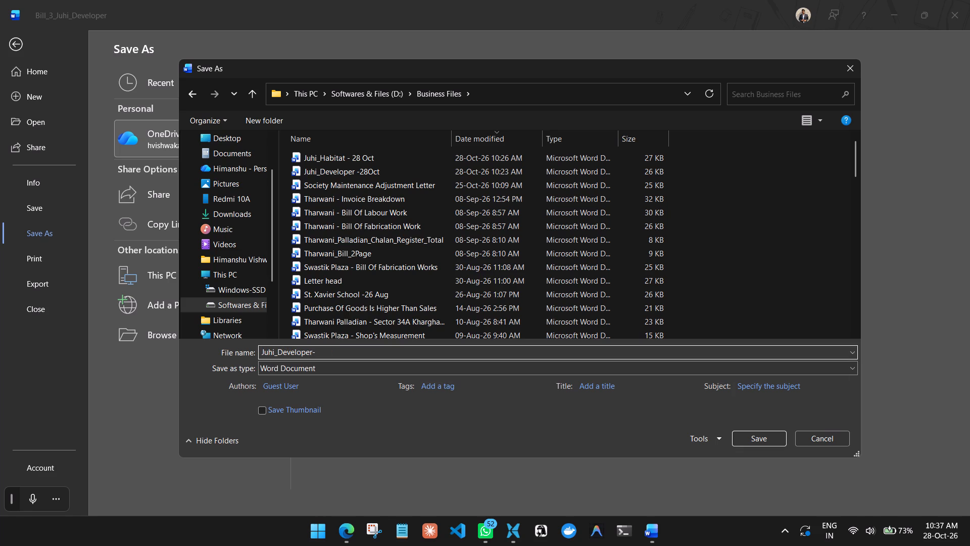
{"action": "key", "text": "BackSpace"}
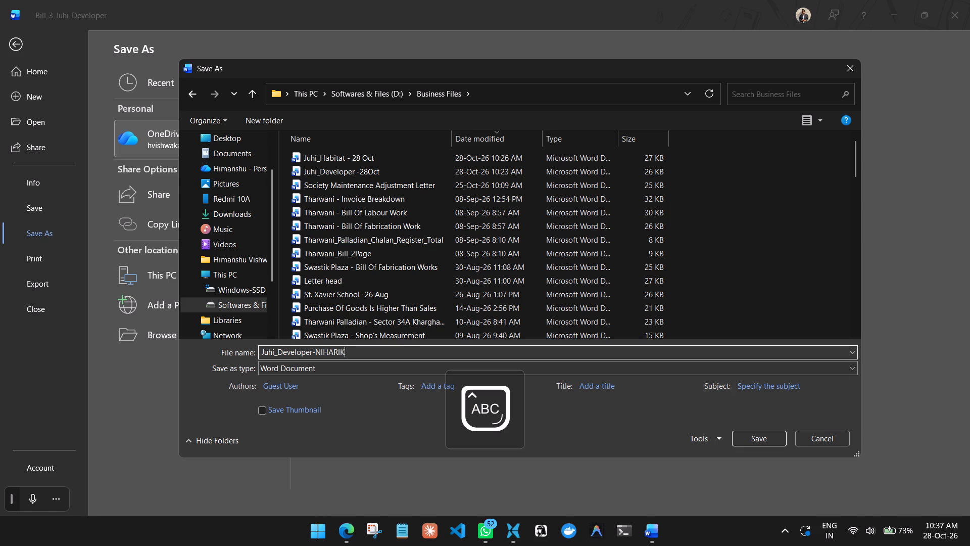
{"action": "key", "text": "BackSpace"}
{"action": "key", "text": "BackSpace"}
{"action": "key", "text": "BackSpace"}
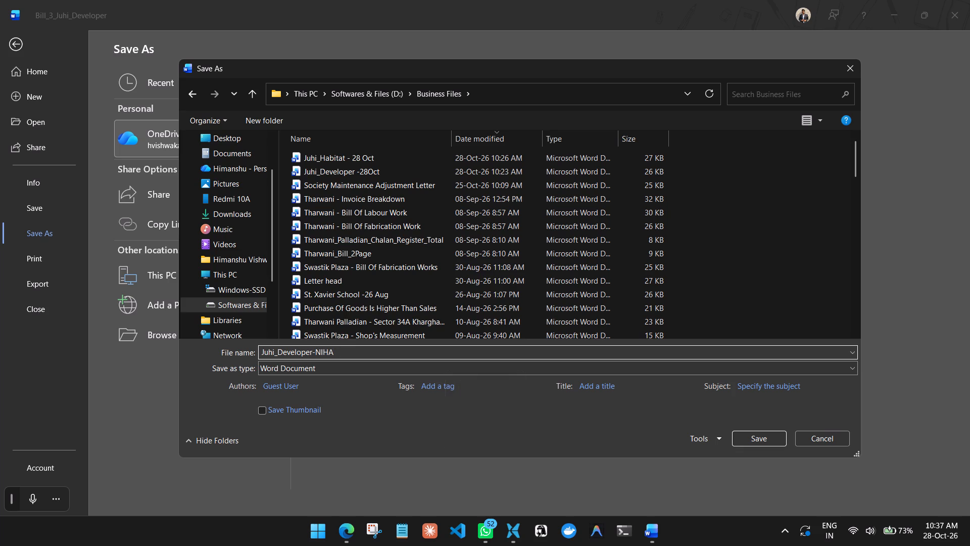
{"action": "type", "text": "RIKA-"}
{"action": "type", "text": "KHAR"}
{"action": "type", "text": "GHAR-28o"}
{"action": "key", "text": "BackSpace"}
{"action": "type", "text": "Oct"}
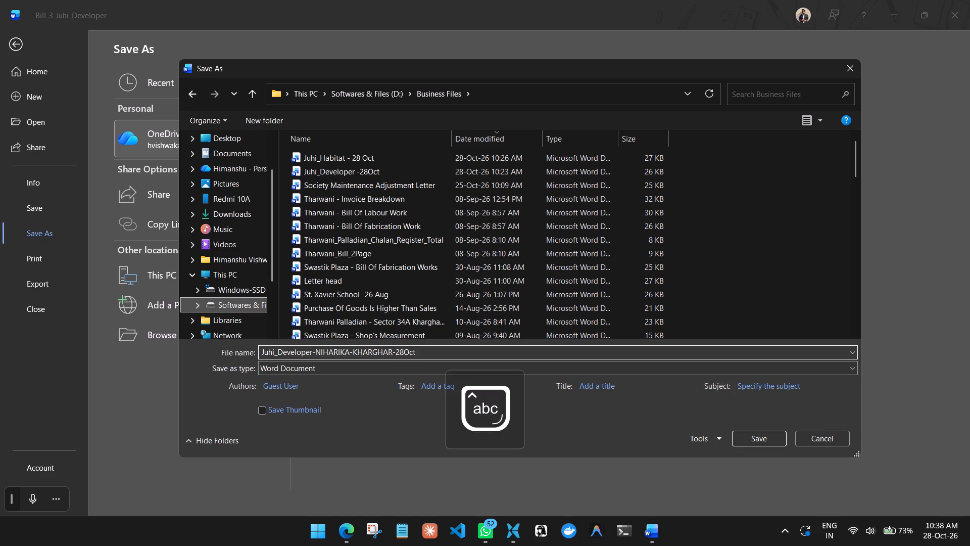
{"action": "left_click", "coordinate": [449, 90]}
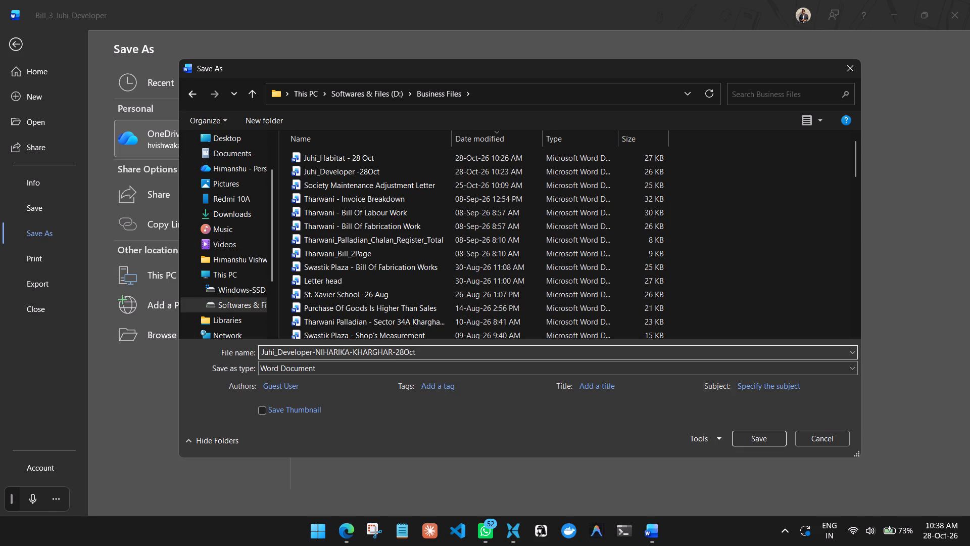
{"action": "left_click", "coordinate": [757, 244]}
{"action": "left_click", "coordinate": [772, 440]}
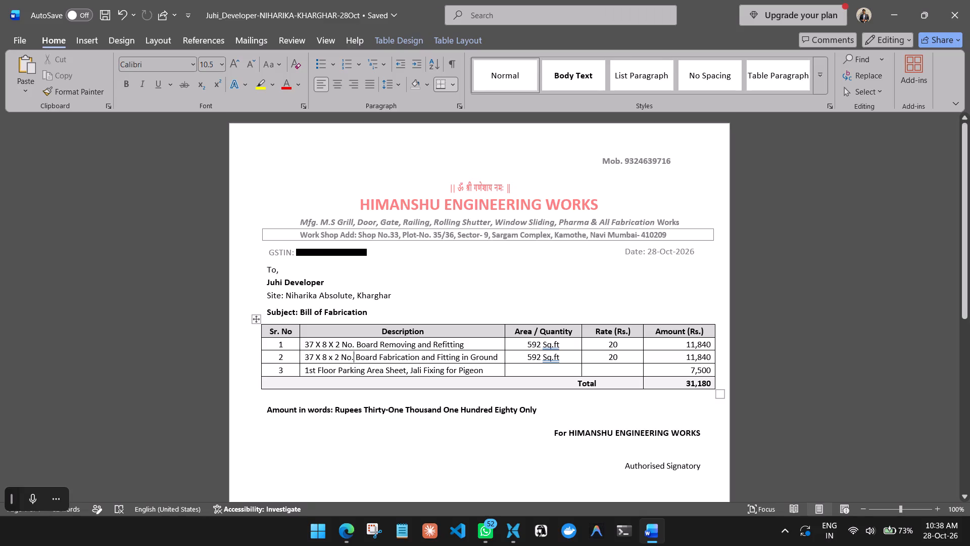
Save the Juhi Developer bill again under its current file name.
{"action": "left_click", "coordinate": [367, 299]}
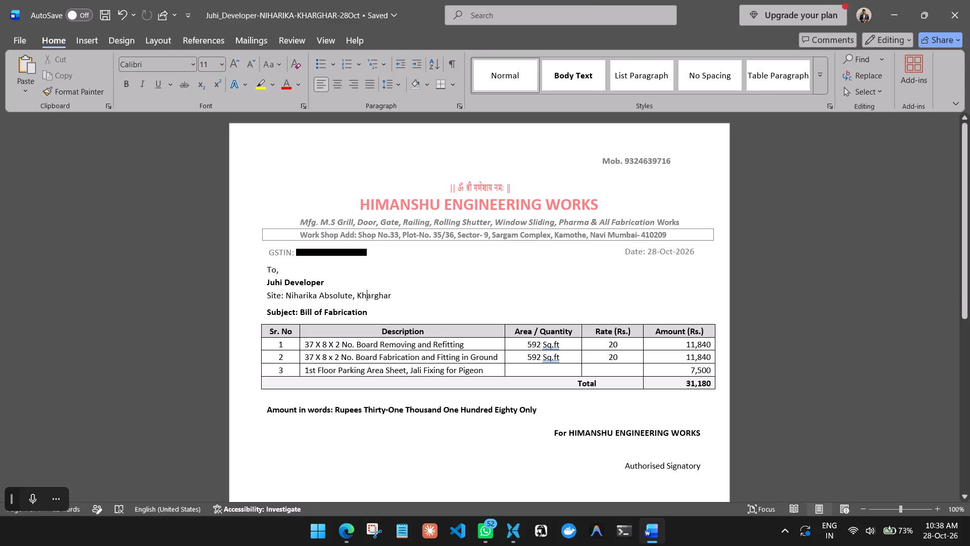
{"action": "key", "text": "ctrl+s"}
{"action": "key", "text": "ctrl+s"}
{"action": "key", "text": "ctrl+s"}
{"action": "key", "text": "ctrl+s"}
{"action": "key", "text": "ctrl+s"}
{"action": "key", "text": "ctrl+s"}
{"action": "key", "text": "ctrl+s"}
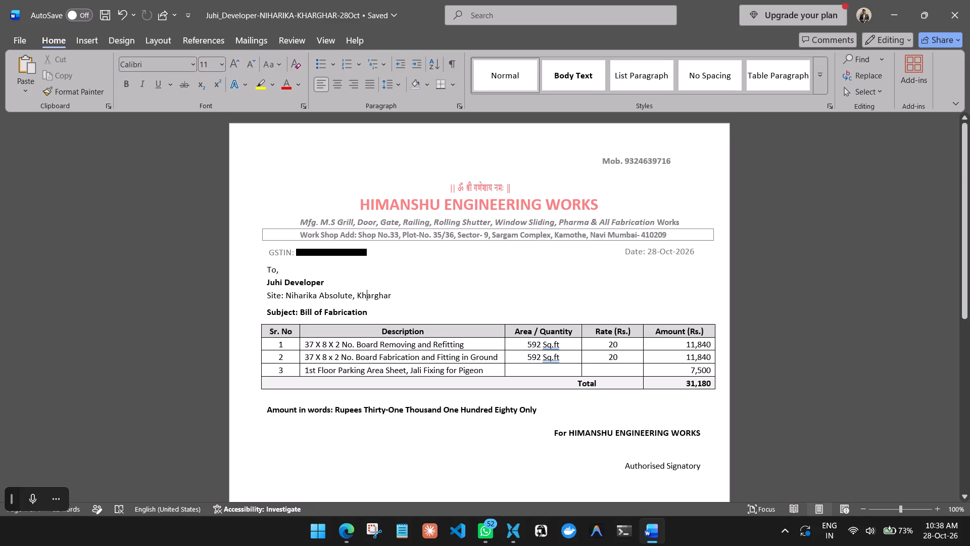
{"action": "key", "text": "ctrl+s"}
{"action": "key", "text": "ctrl+s"}
{"action": "key", "text": "ctrl+s"}
{"action": "left_click", "coordinate": [363, 292]}
{"action": "key", "text": "ctrl+s"}
{"action": "key", "text": "ctrl+s"}
{"action": "key", "text": "ctrl+s"}
{"action": "key", "text": "ctrl+s"}
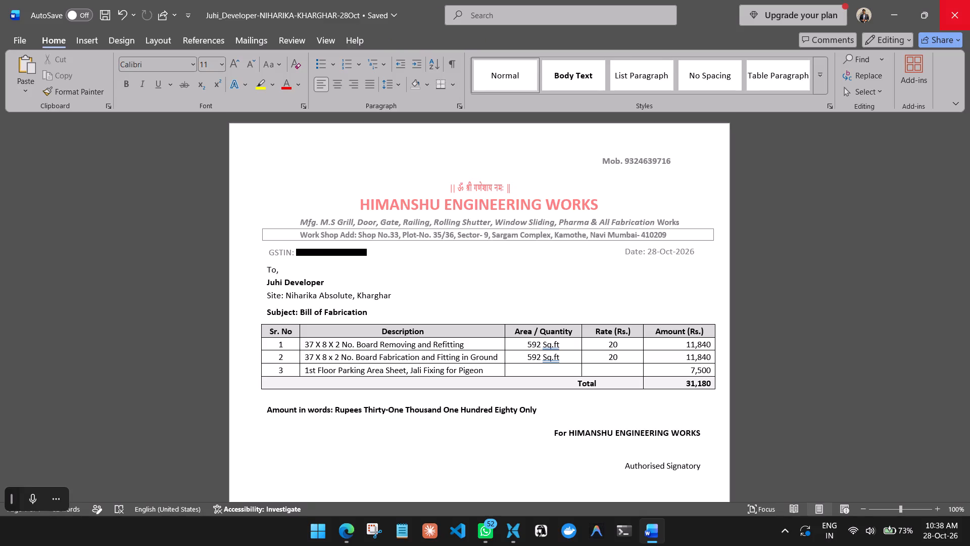
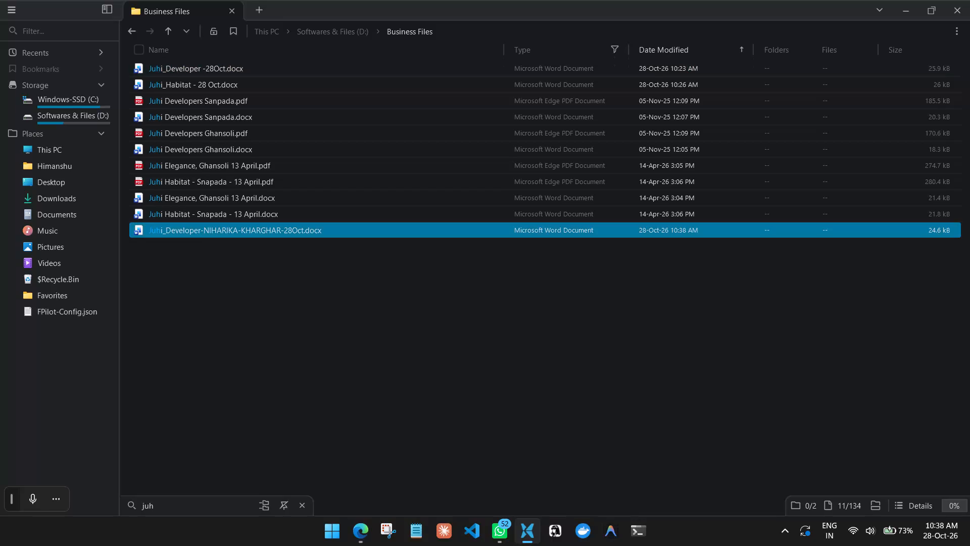
{"action": "left_click", "coordinate": [301, 229]}
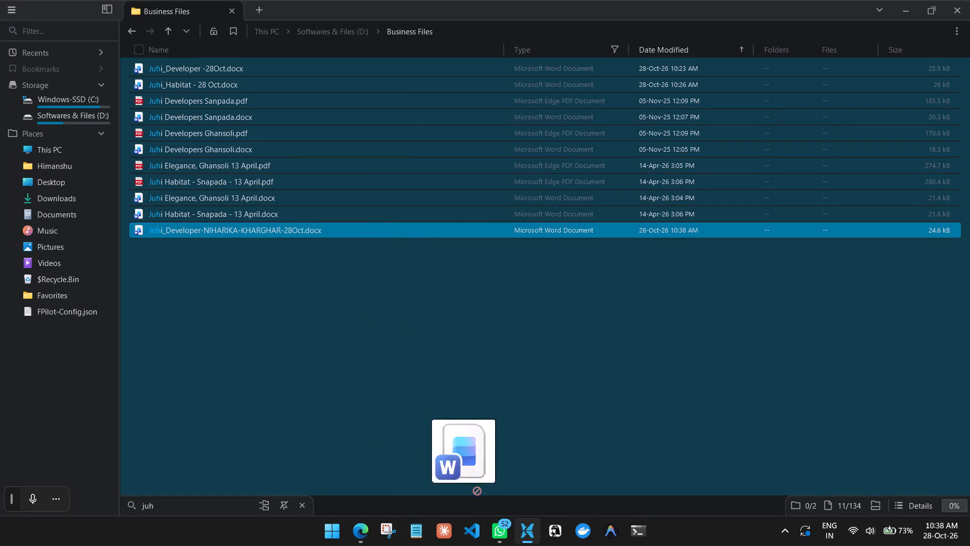